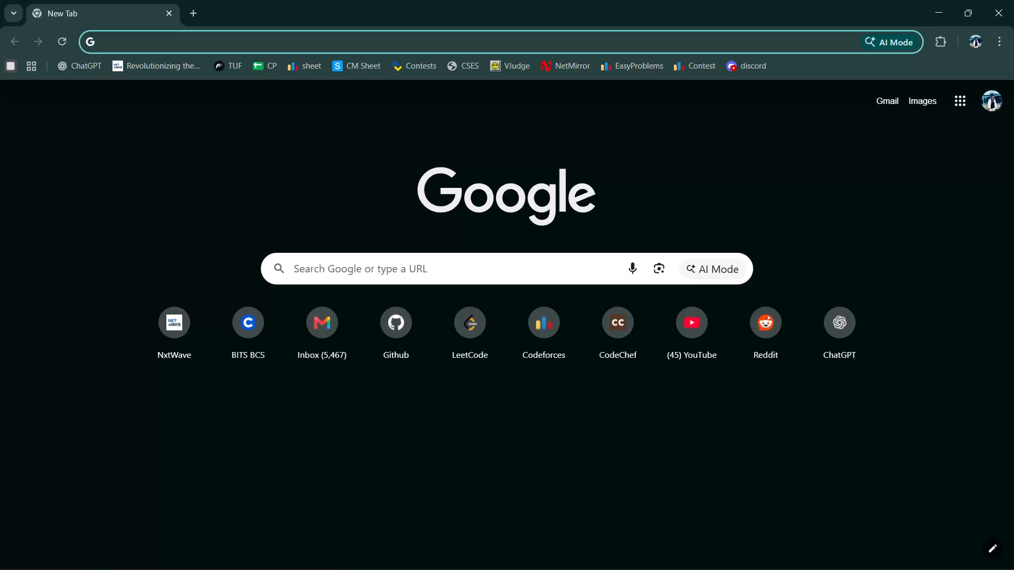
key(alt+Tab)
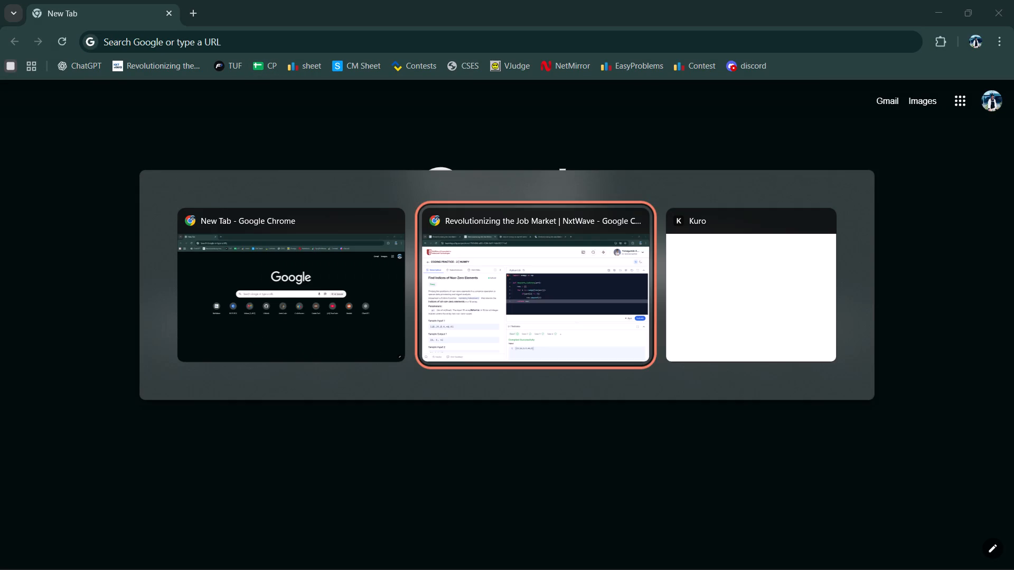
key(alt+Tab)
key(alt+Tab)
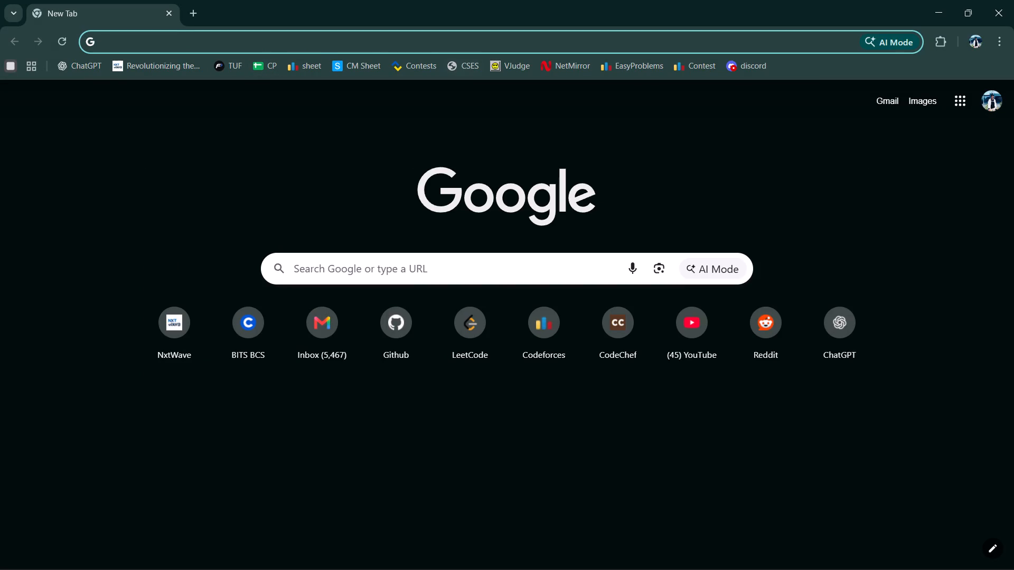
Open the bookmarked CP cohort spreadsheet.
click(266, 66)
Open a new blank tab beside the CP cohort spreadsheet, check the spreadsheet briefly, and return to the blank tab.
click(198, 7)
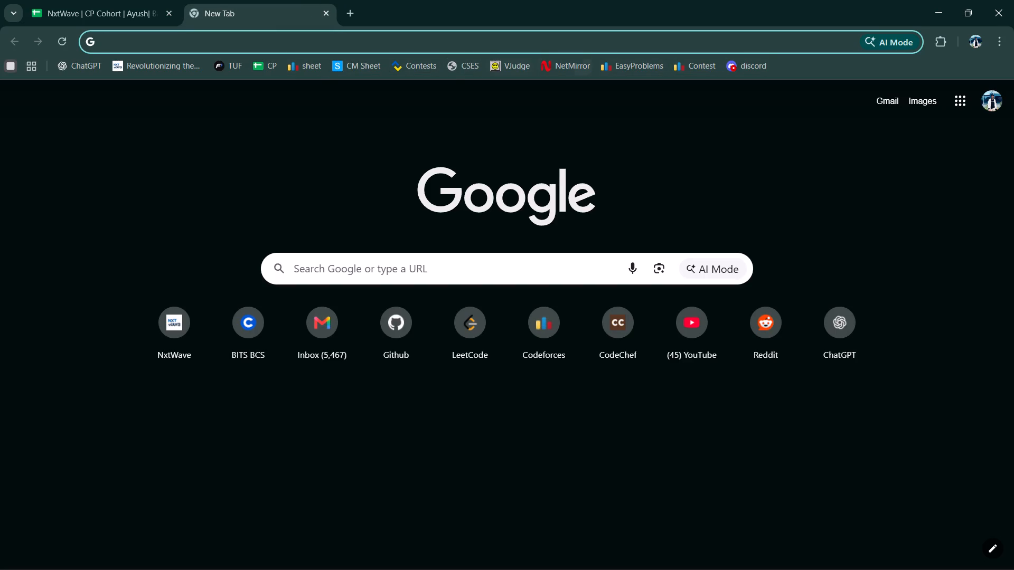
click(132, 22)
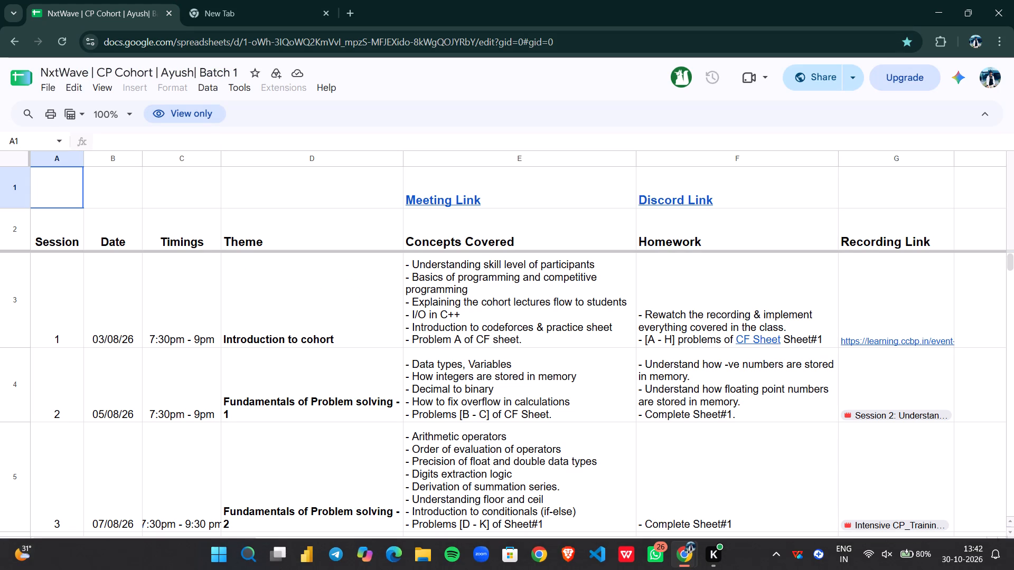
click(227, 0)
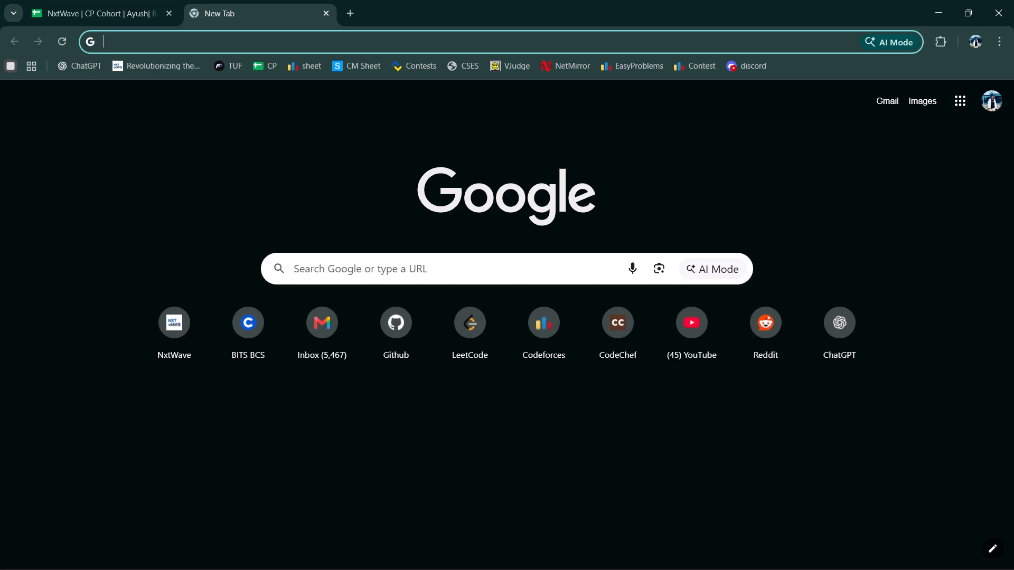
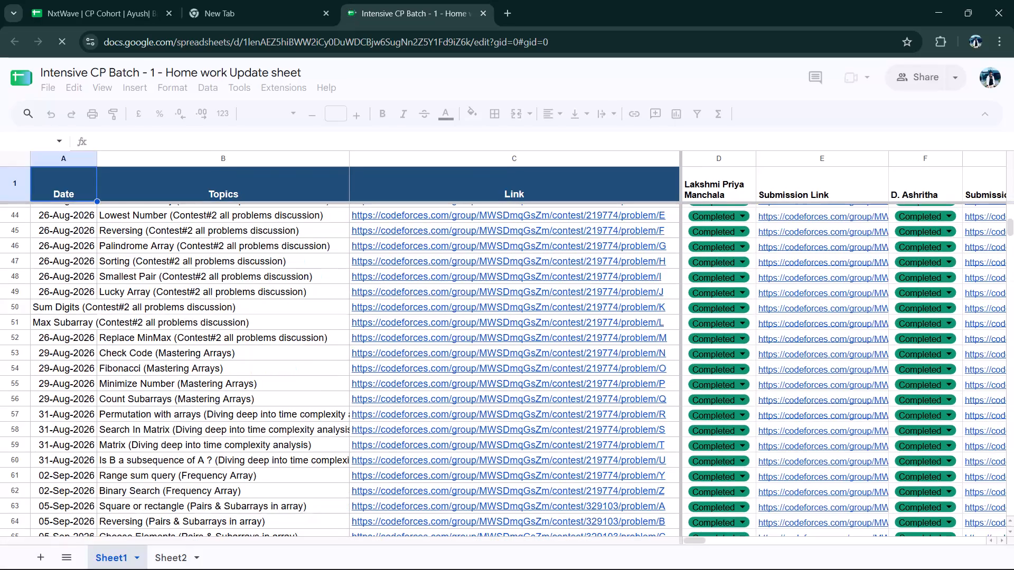
Look over the homework update sheet's topics, problem links and student status columns, ending back at the first topic rows.
scroll(515, 386, down, 3)
scroll(515, 386, left, 8)
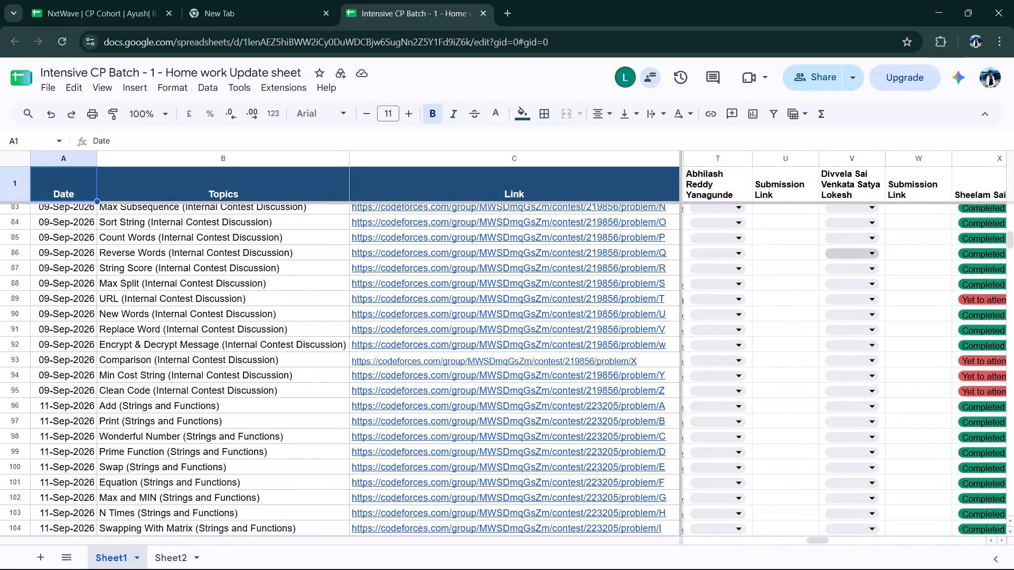
scroll(957, 319, left, 13)
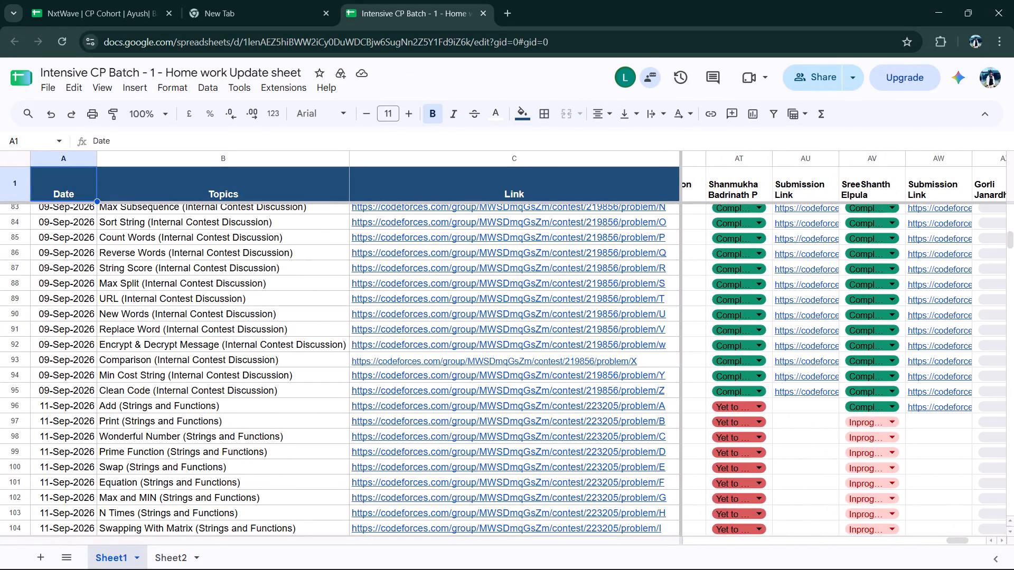
scroll(957, 319, right, 1)
scroll(957, 319, up, 4)
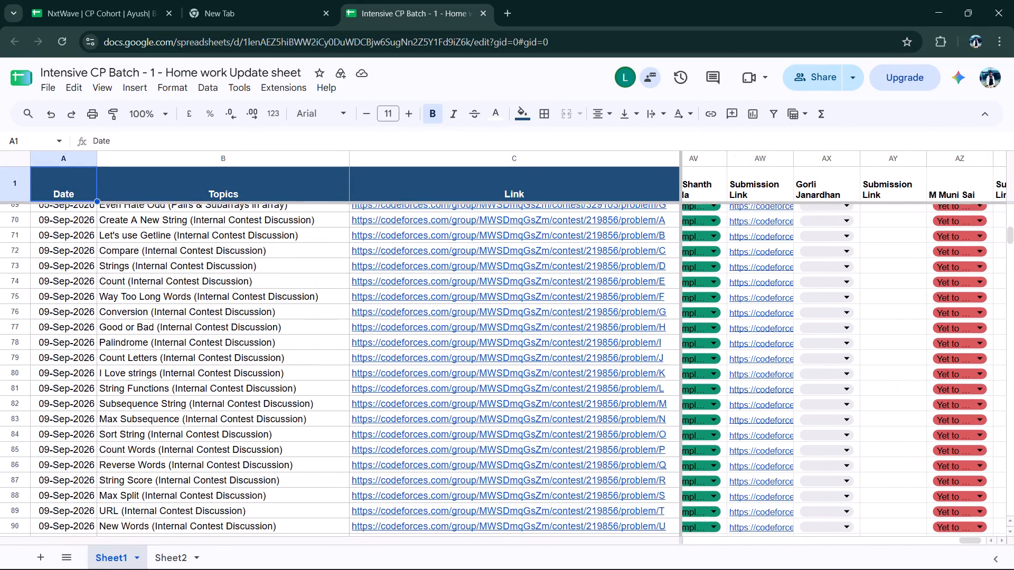
scroll(957, 319, up, 9)
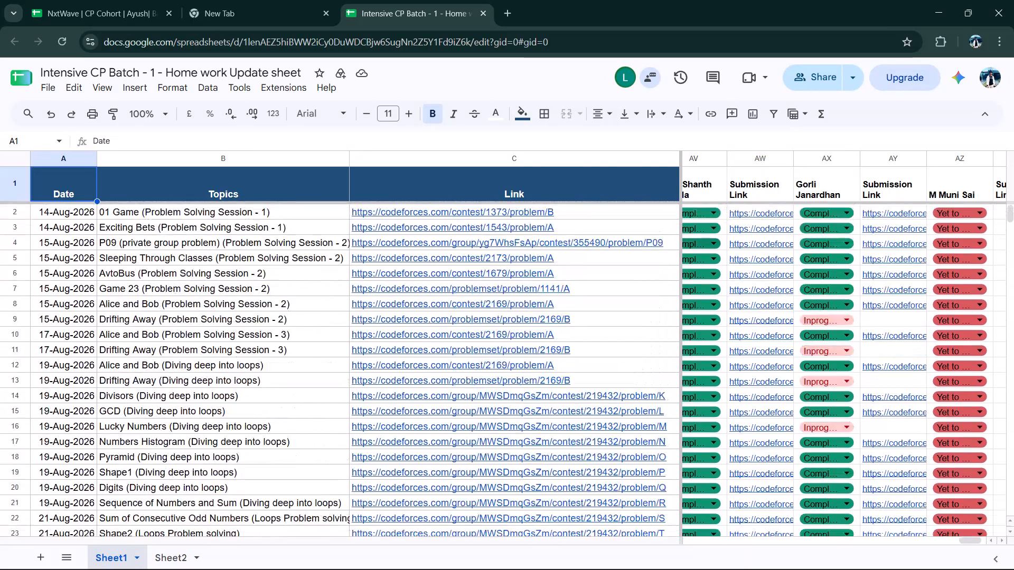
scroll(609, 341, up, 4)
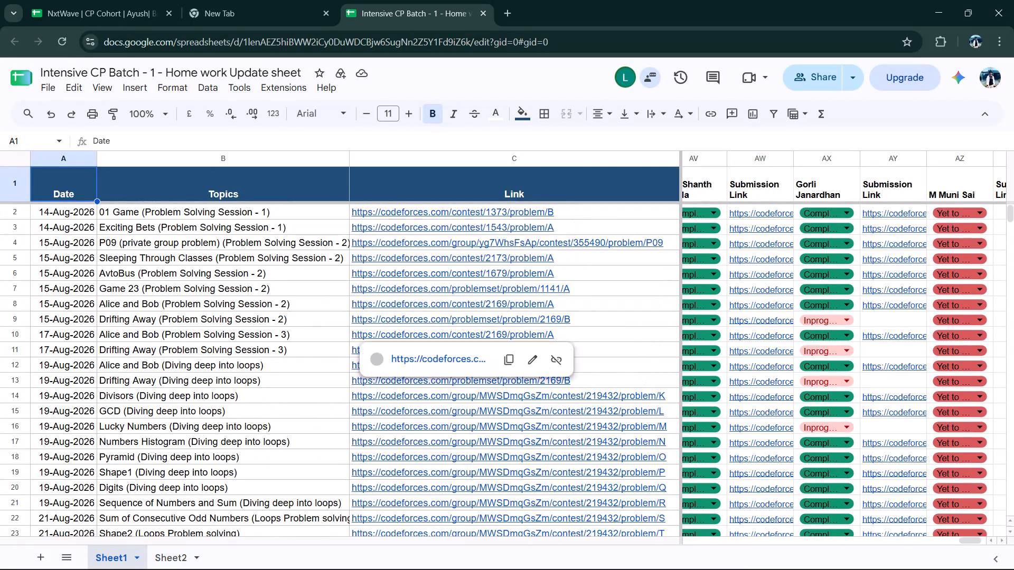
scroll(609, 341, up, 2)
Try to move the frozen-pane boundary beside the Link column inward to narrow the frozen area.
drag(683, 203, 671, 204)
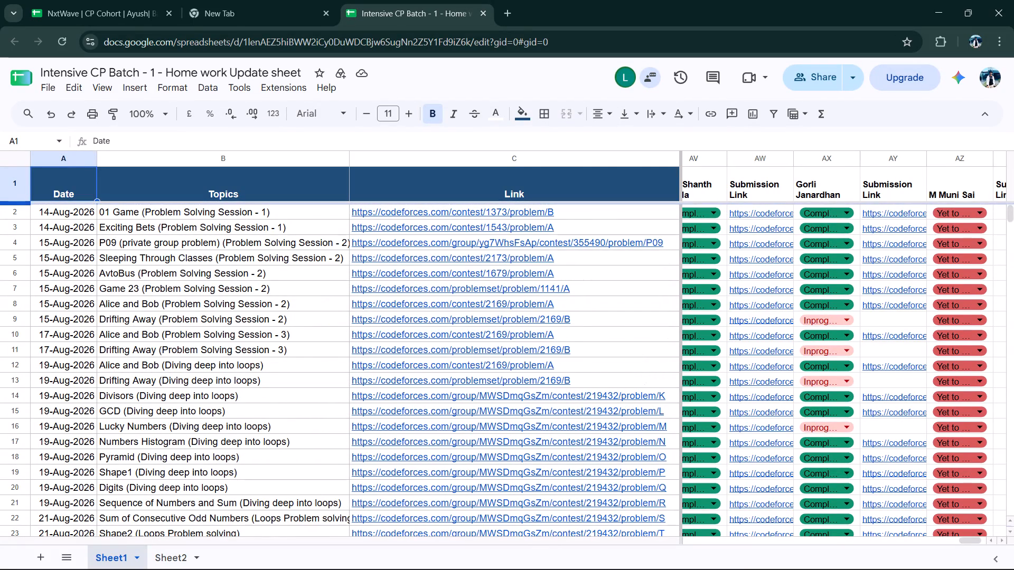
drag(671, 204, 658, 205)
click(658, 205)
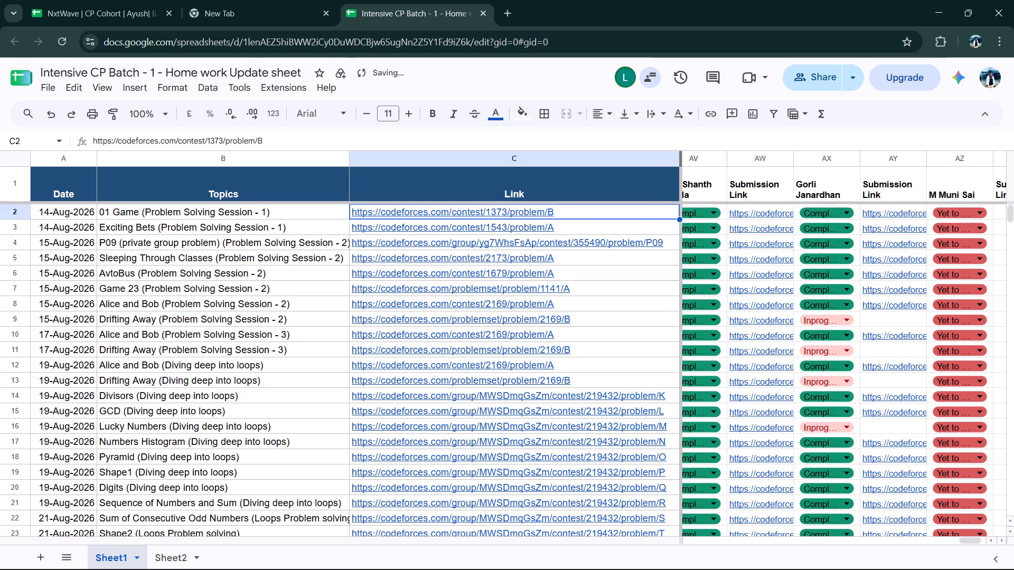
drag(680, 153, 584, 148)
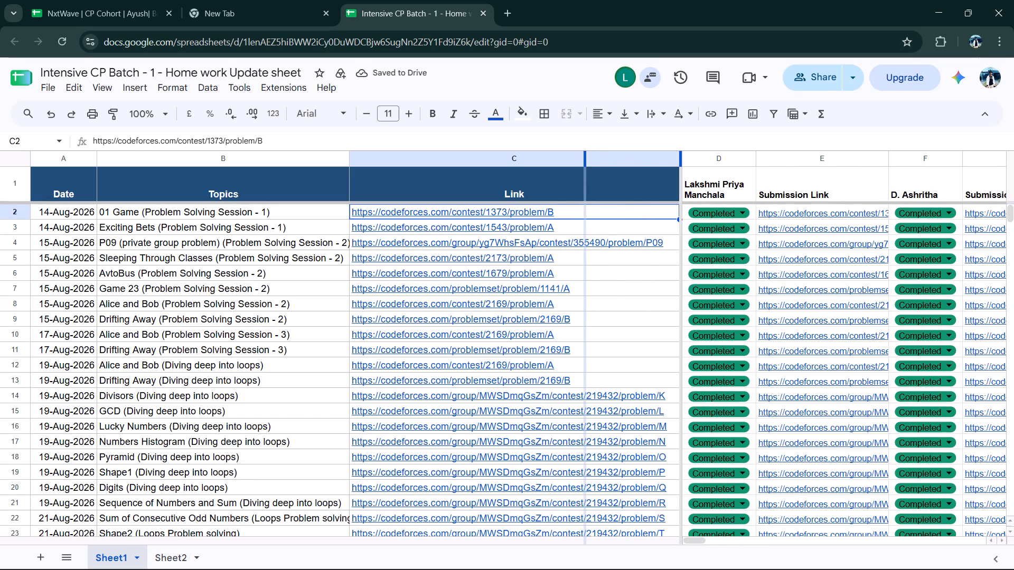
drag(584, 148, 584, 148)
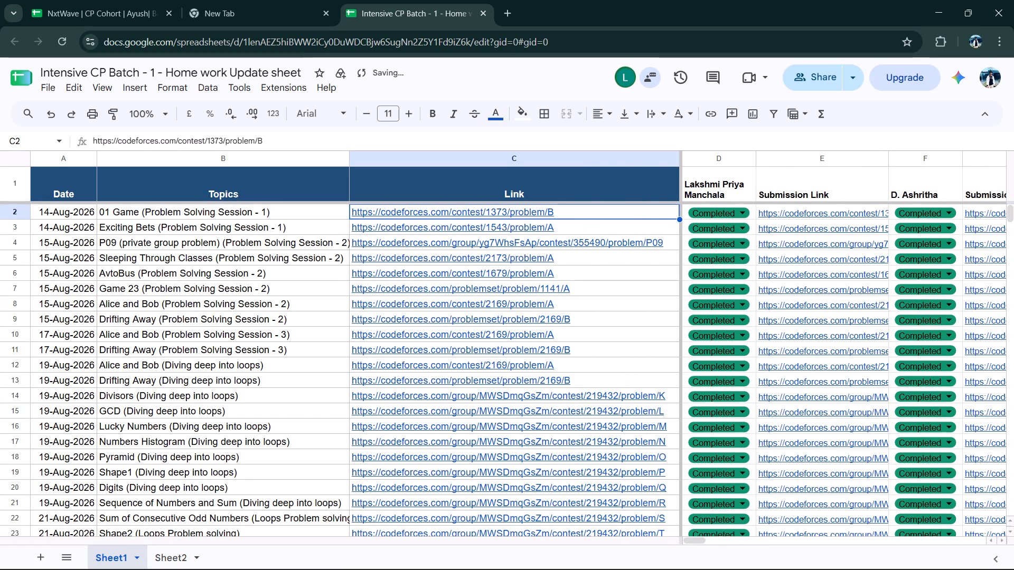
Examine the students' completion statuses and submission links from column D through column AJ, and check how far down the topic list goes.
scroll(762, 229, right, 1)
scroll(762, 229, left, 3)
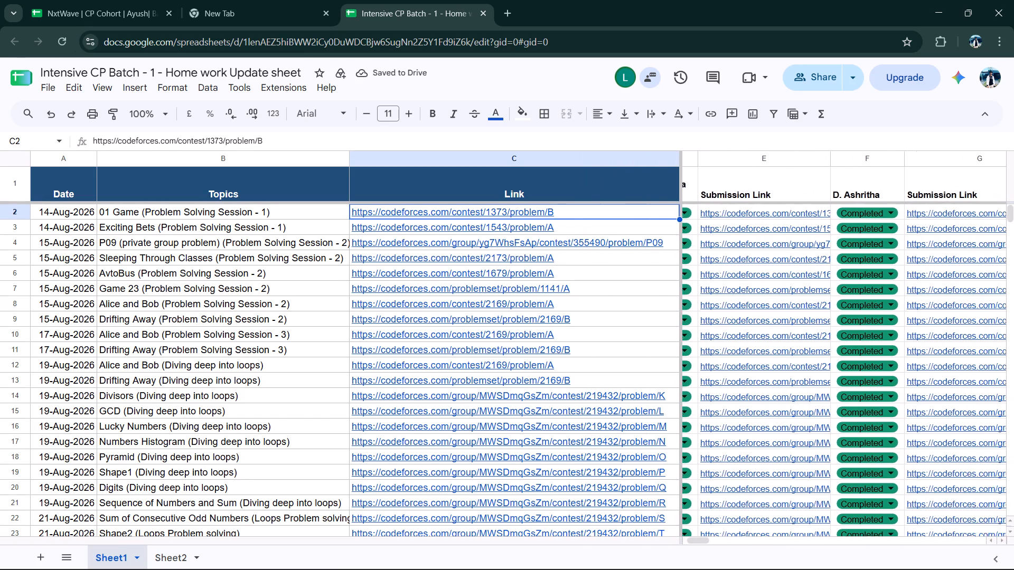
scroll(762, 229, left, 6)
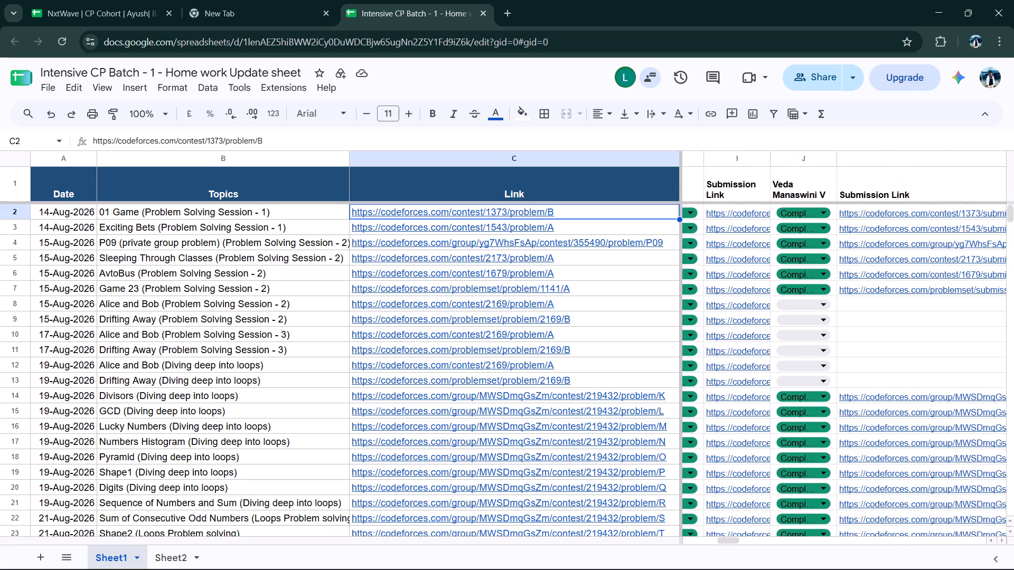
scroll(762, 229, left, 4)
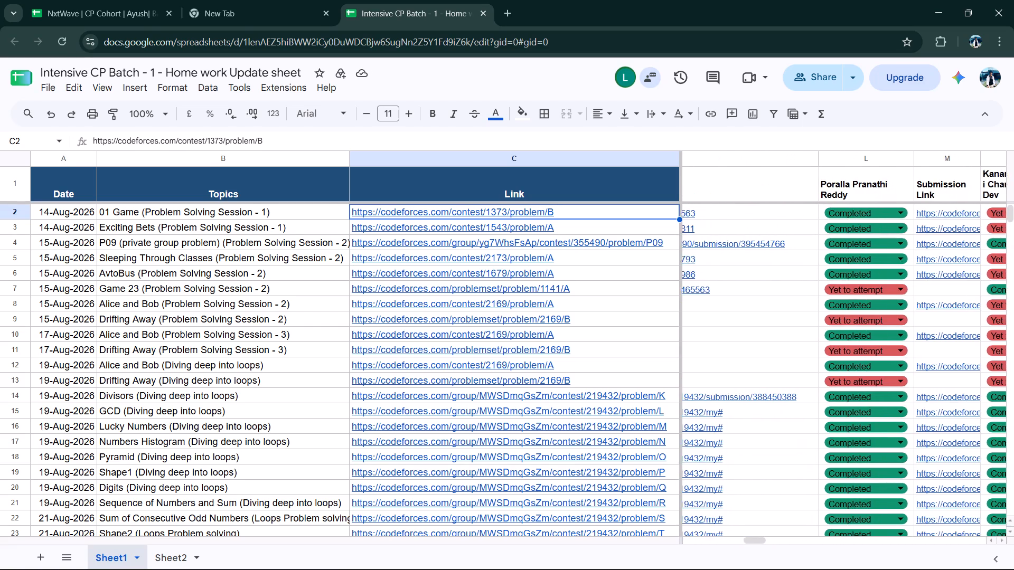
scroll(762, 229, left, 4)
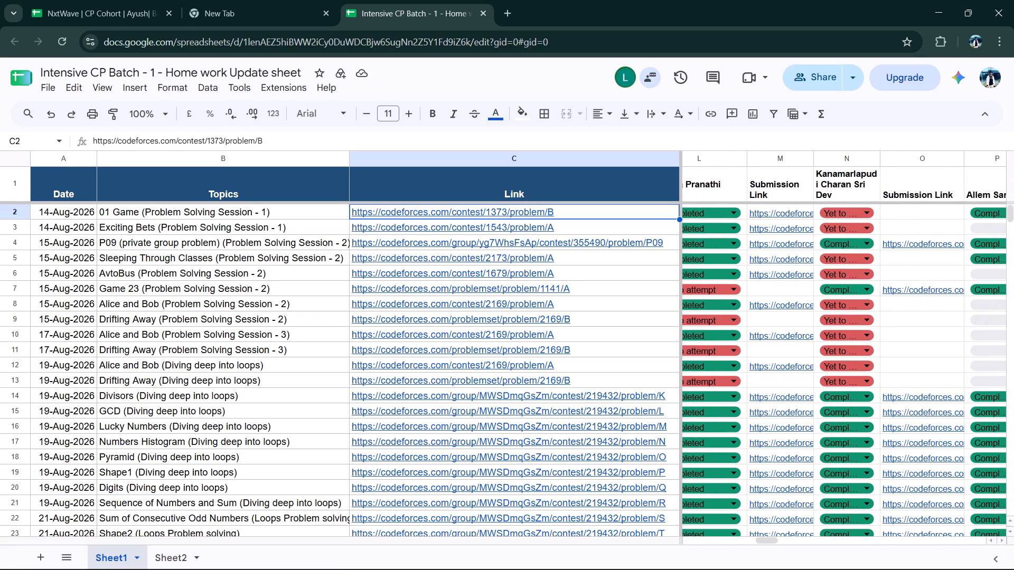
scroll(762, 229, left, 5)
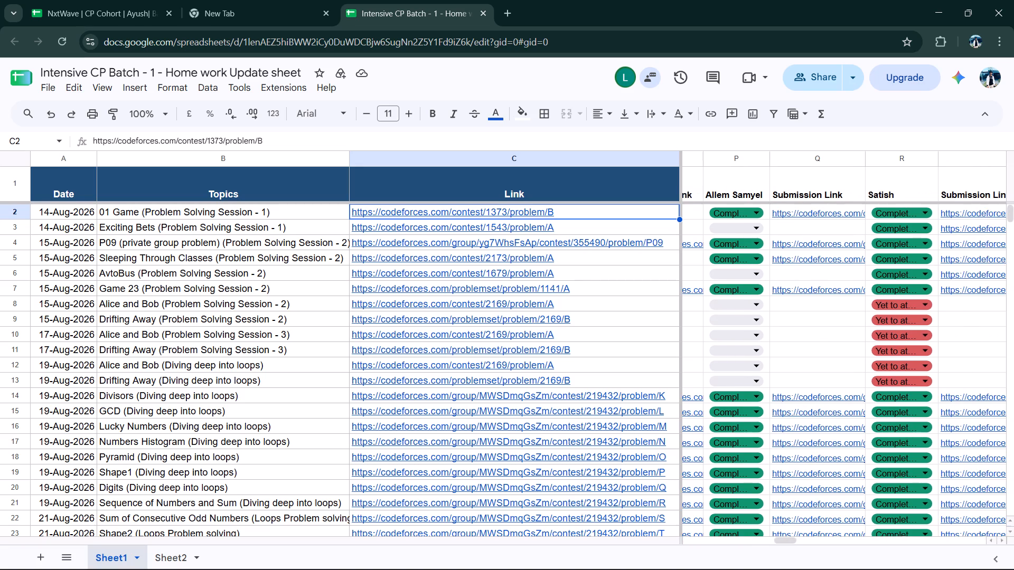
scroll(762, 229, left, 3)
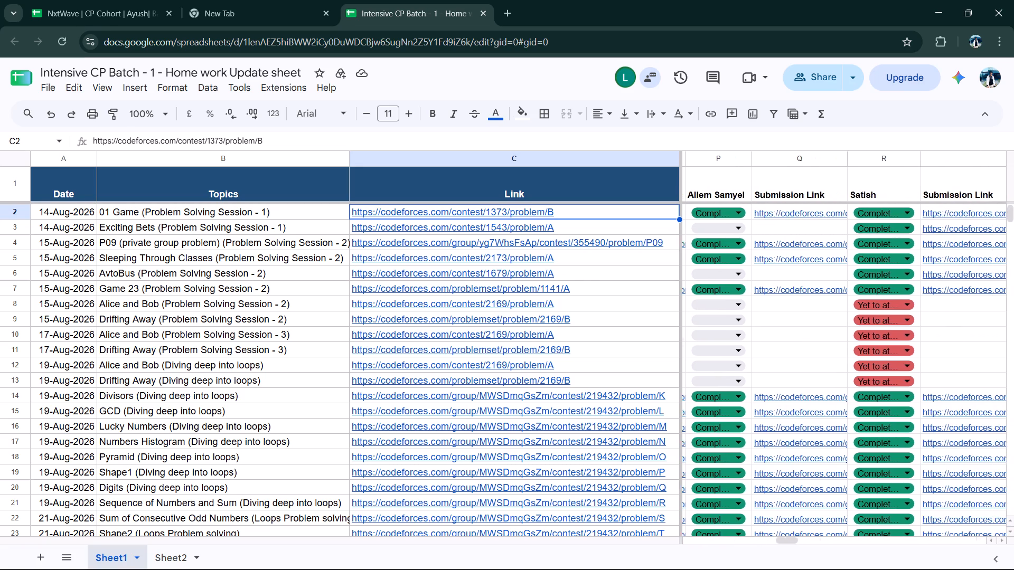
scroll(762, 229, left, 2)
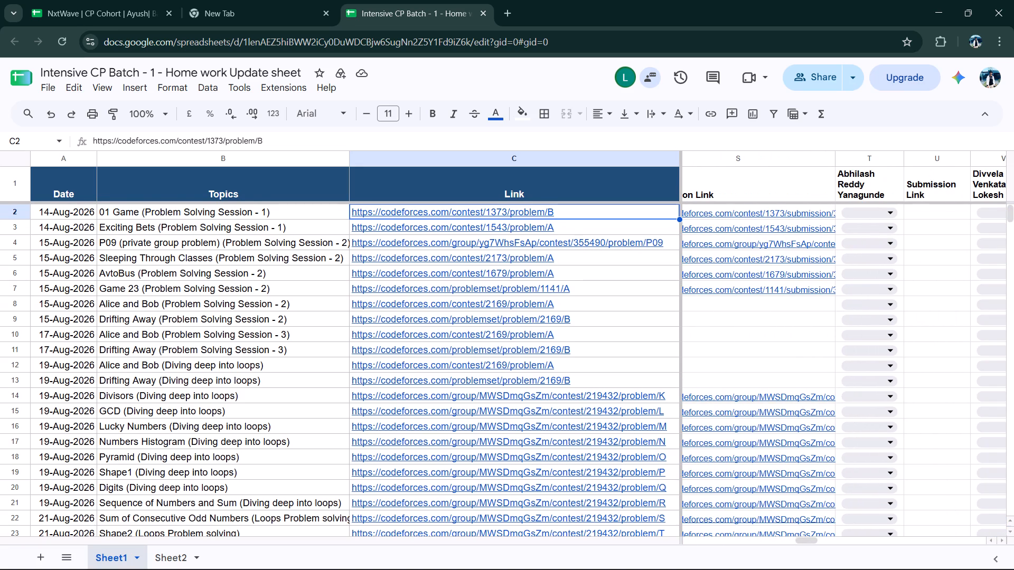
scroll(762, 229, left, 3)
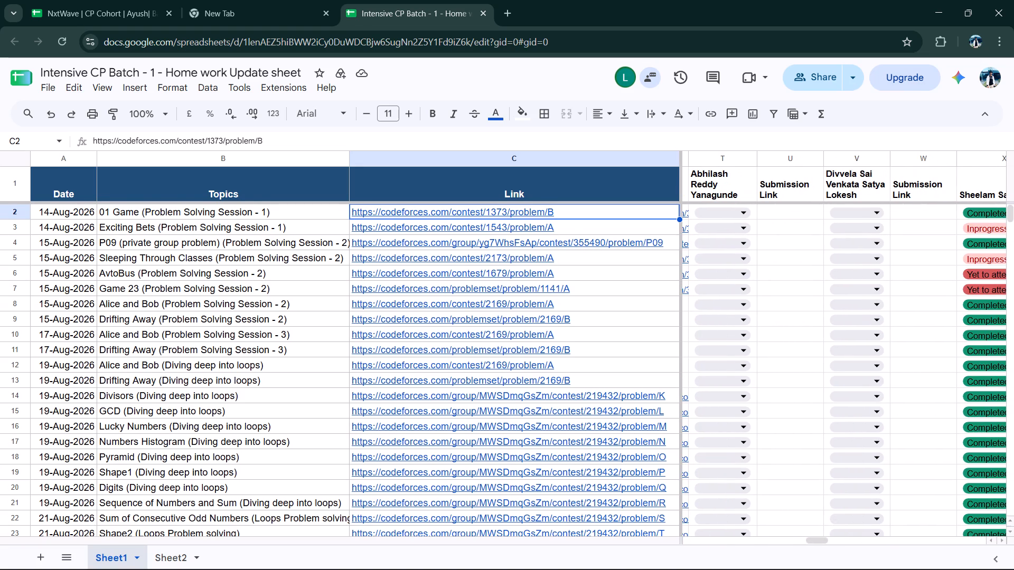
scroll(832, 304, up, 2)
scroll(832, 304, left, 5)
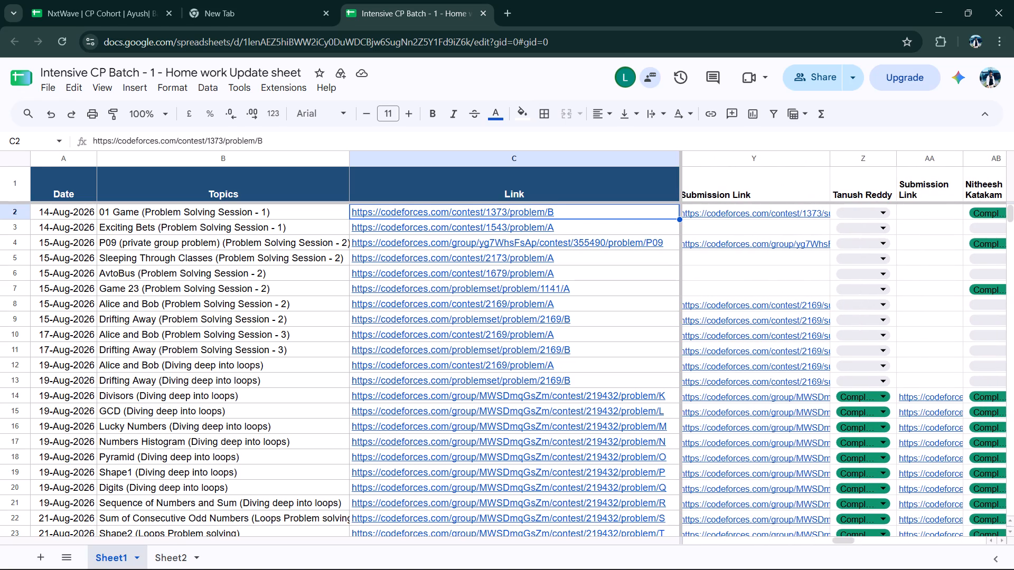
scroll(832, 304, left, 6)
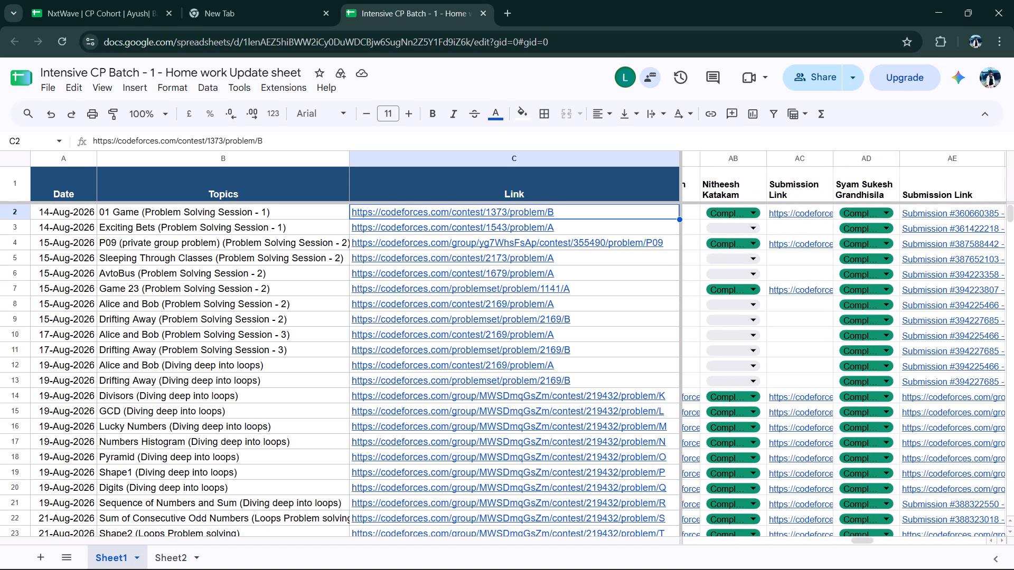
scroll(832, 304, left, 3)
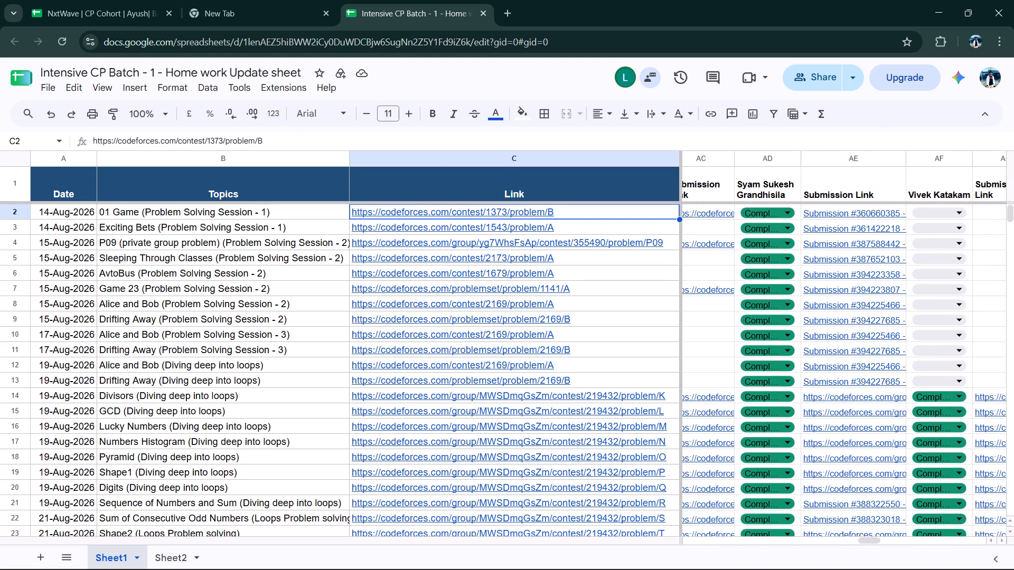
scroll(832, 304, left, 3)
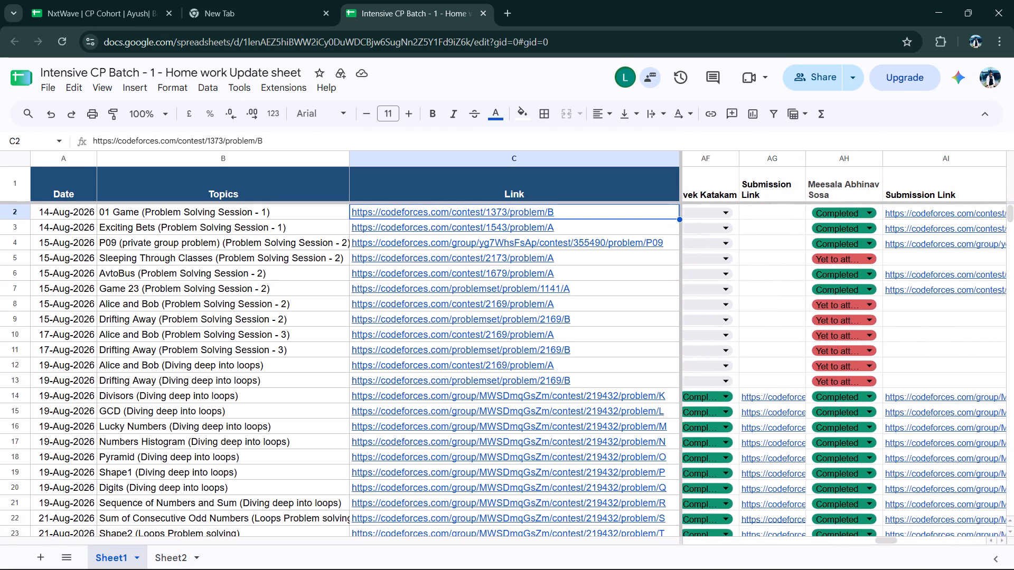
scroll(832, 304, left, 5)
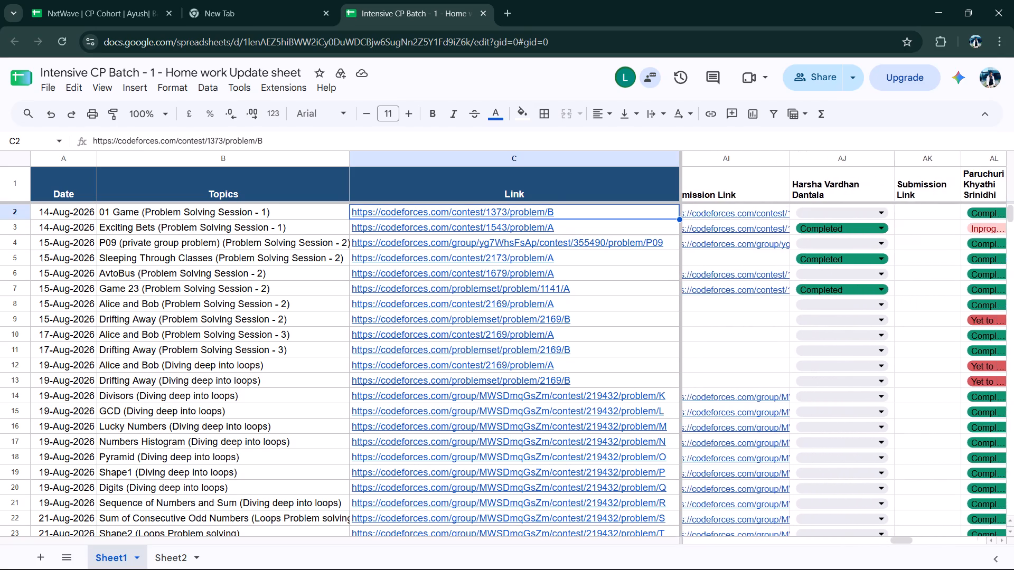
scroll(832, 304, left, 1)
scroll(832, 304, down, 9)
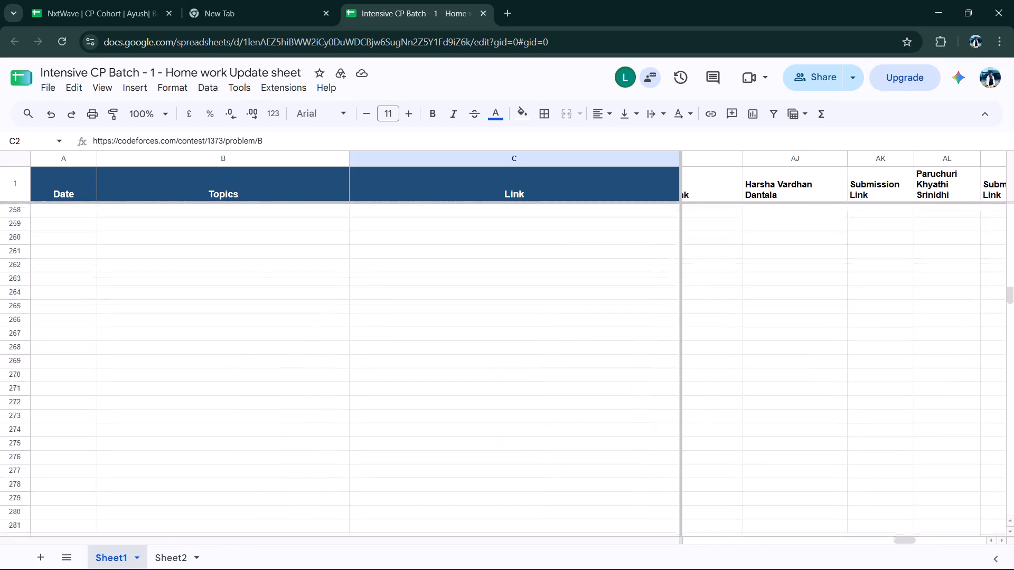
scroll(832, 304, up, 15)
Compare the completion statuses and submission links in the student columns from AF through AX for the August topics.
scroll(832, 304, left, 1)
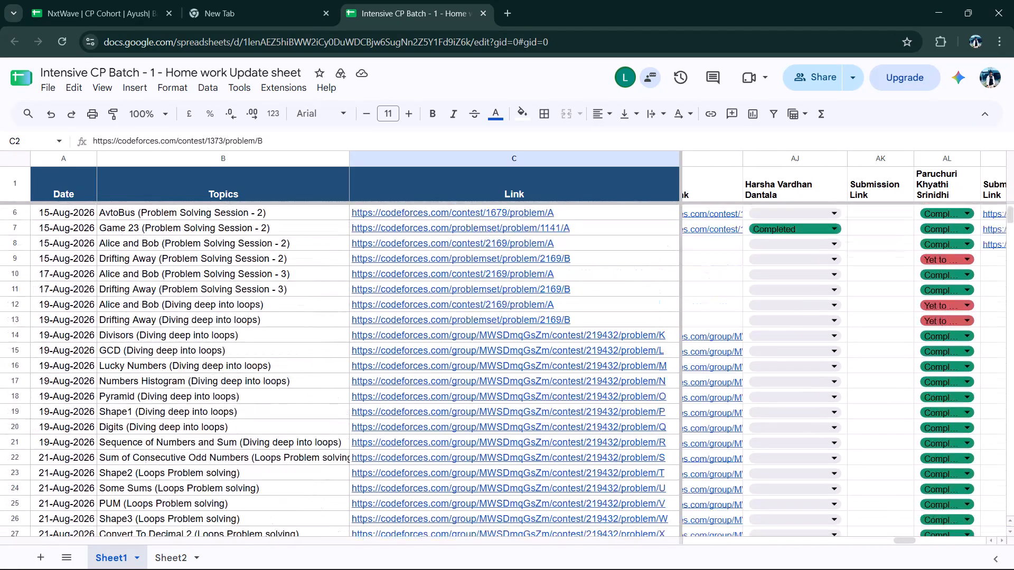
scroll(832, 304, left, 2)
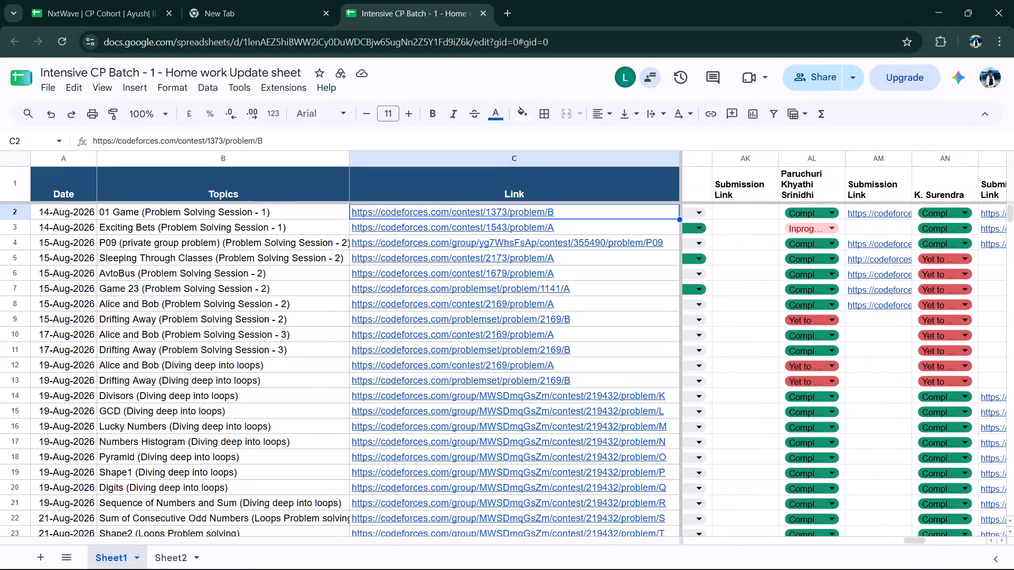
scroll(868, 294, left, 2)
scroll(868, 294, right, 4)
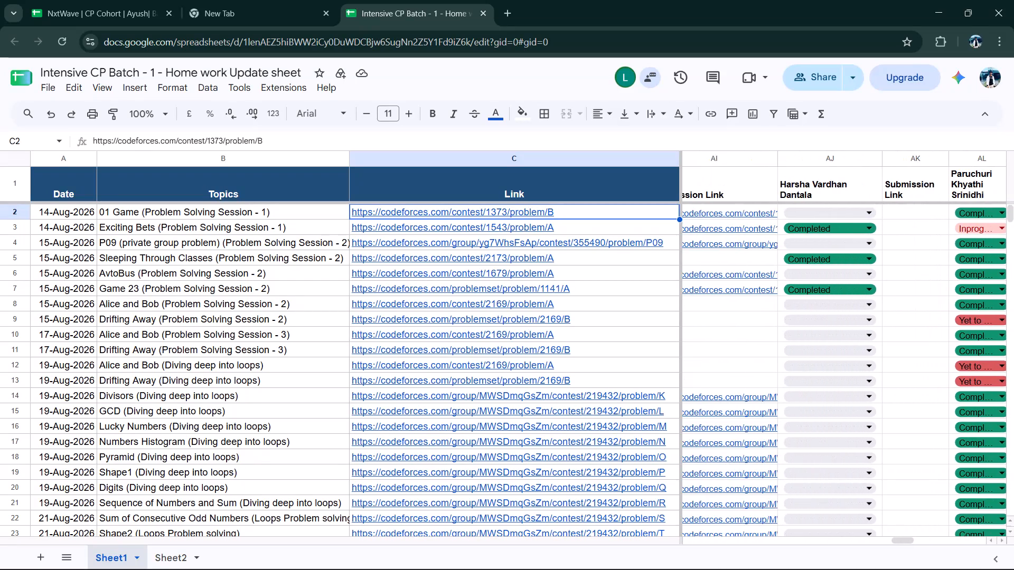
scroll(868, 294, left, 1)
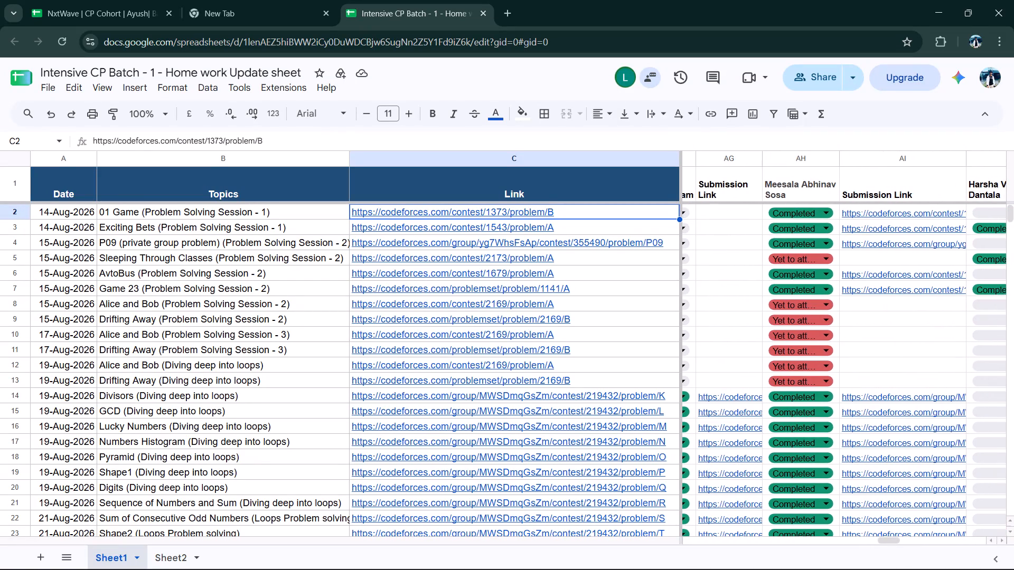
scroll(868, 294, left, 1)
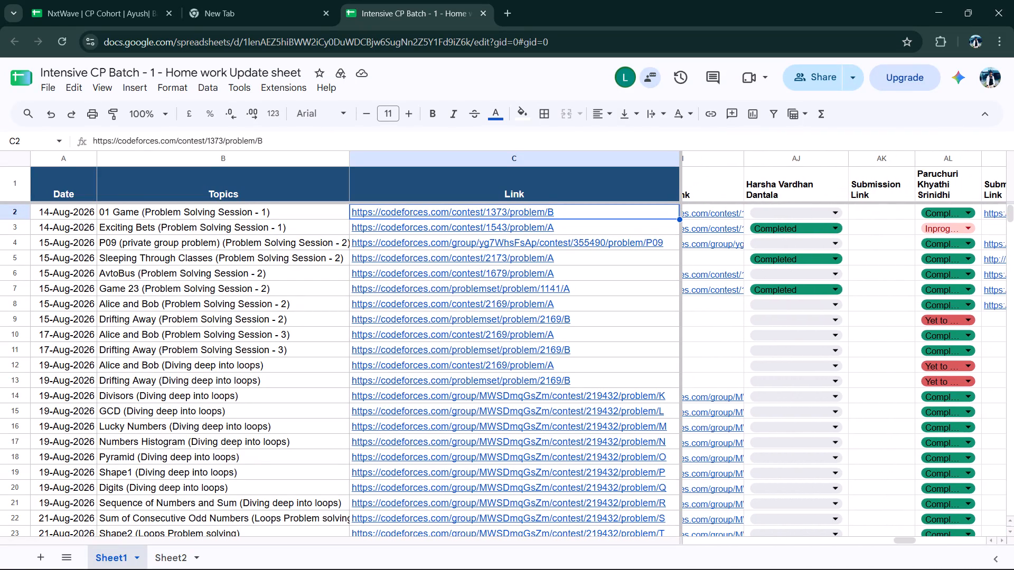
scroll(868, 294, left, 1)
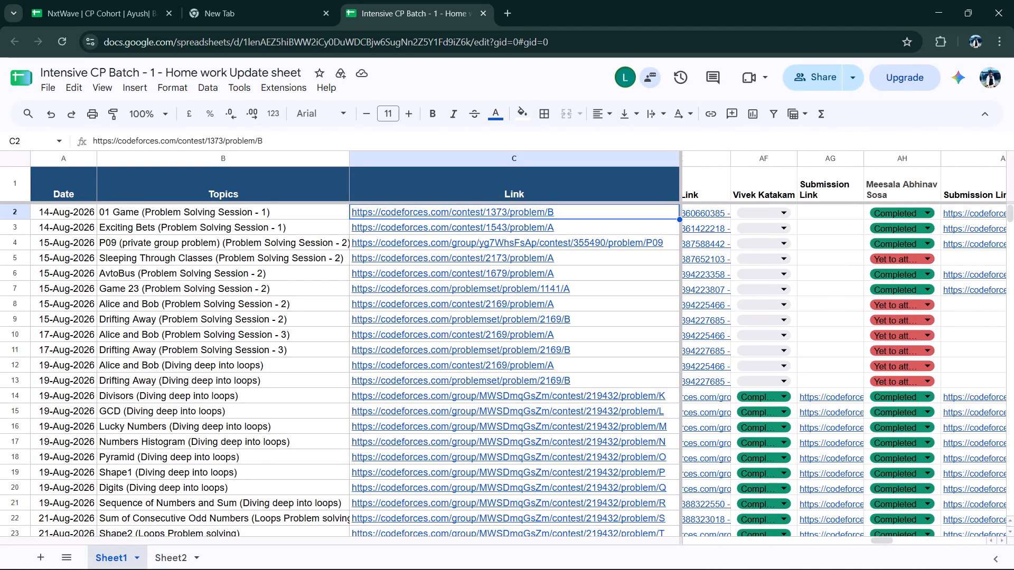
scroll(868, 294, left, 1)
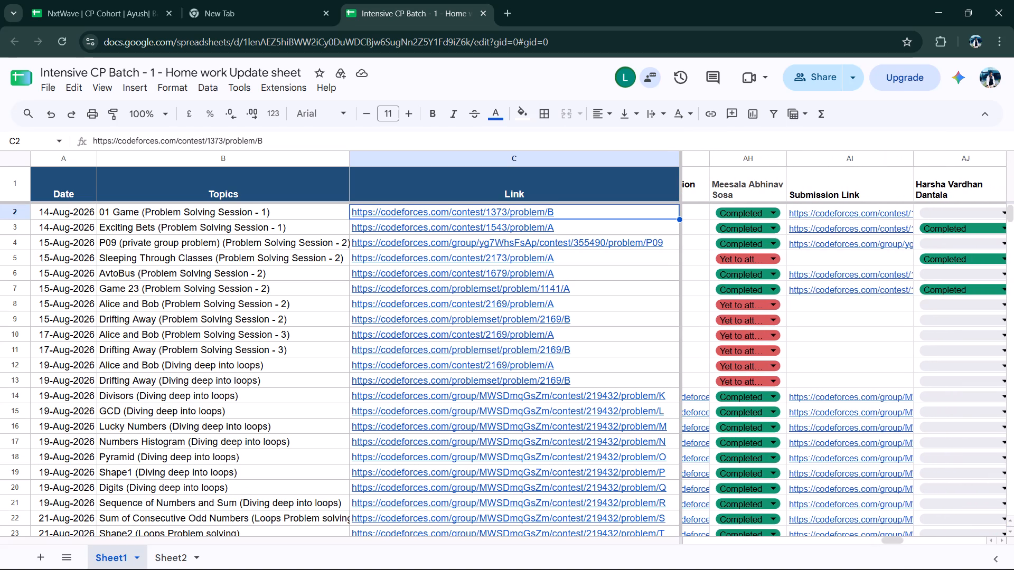
scroll(868, 294, left, 3)
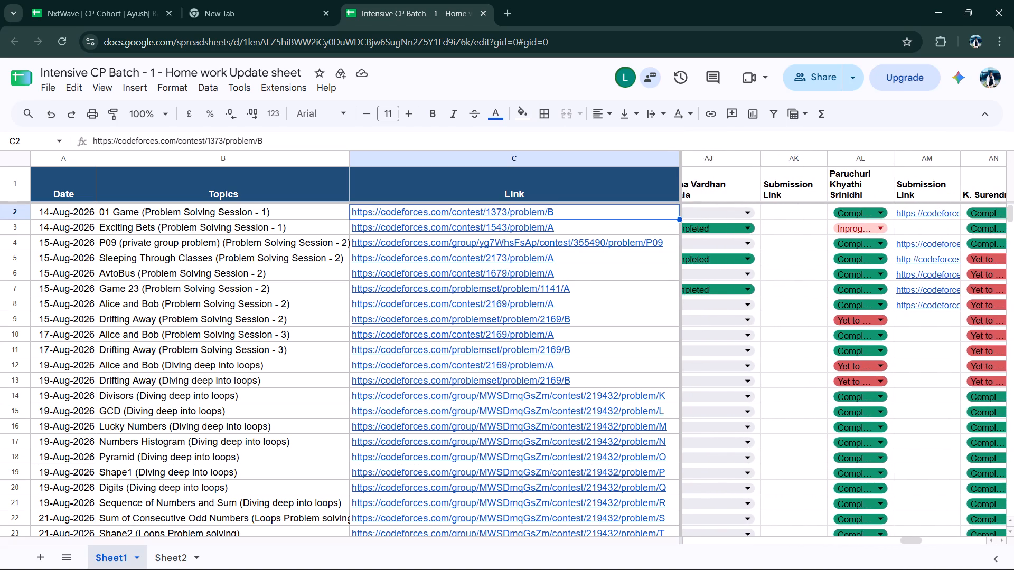
scroll(868, 294, left, 4)
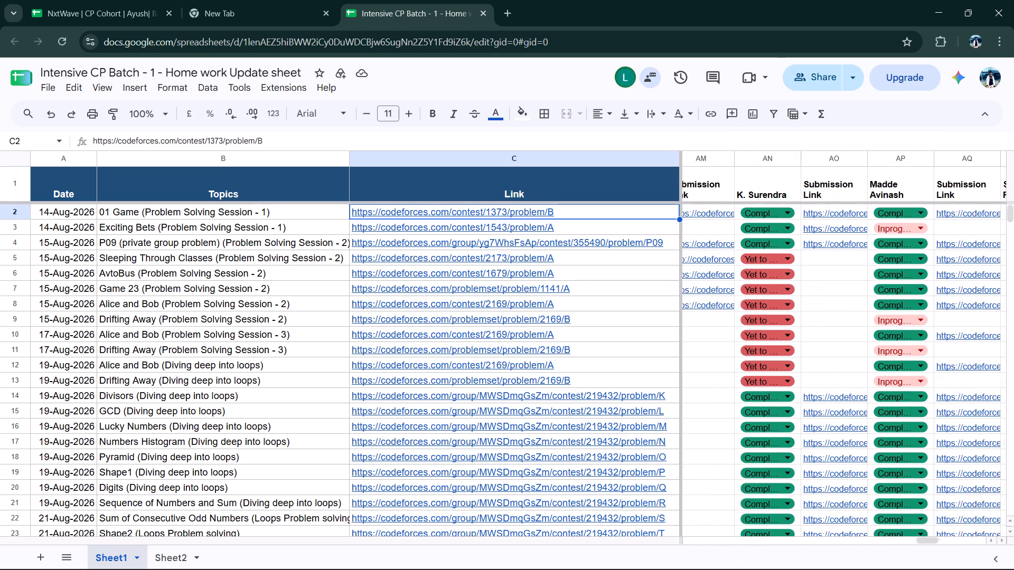
scroll(868, 294, left, 5)
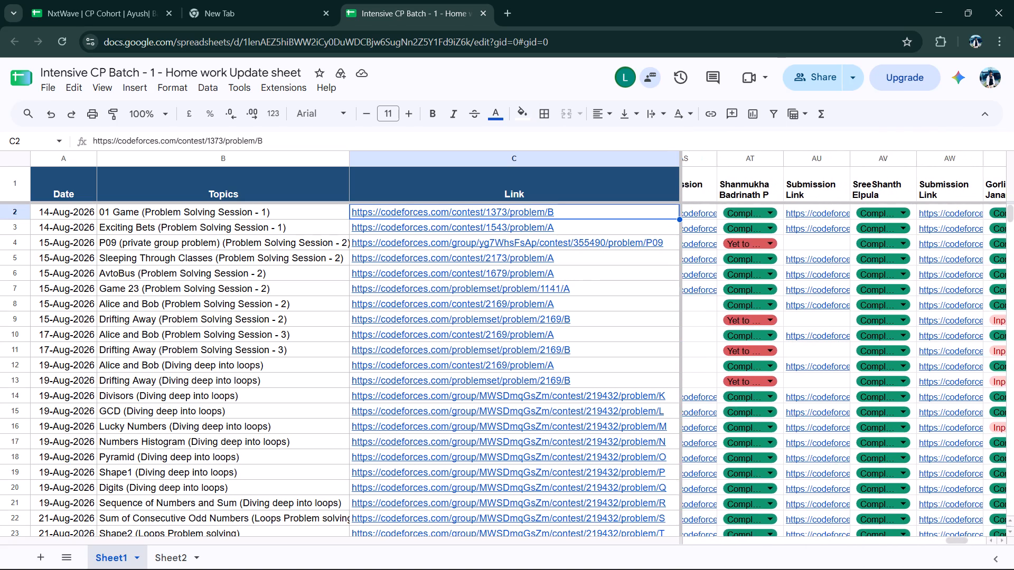
scroll(868, 294, left, 1)
Examine the completion statuses and submission links in columns AU through BA down the topic list, returning to the first topic rows.
scroll(868, 294, down, 12)
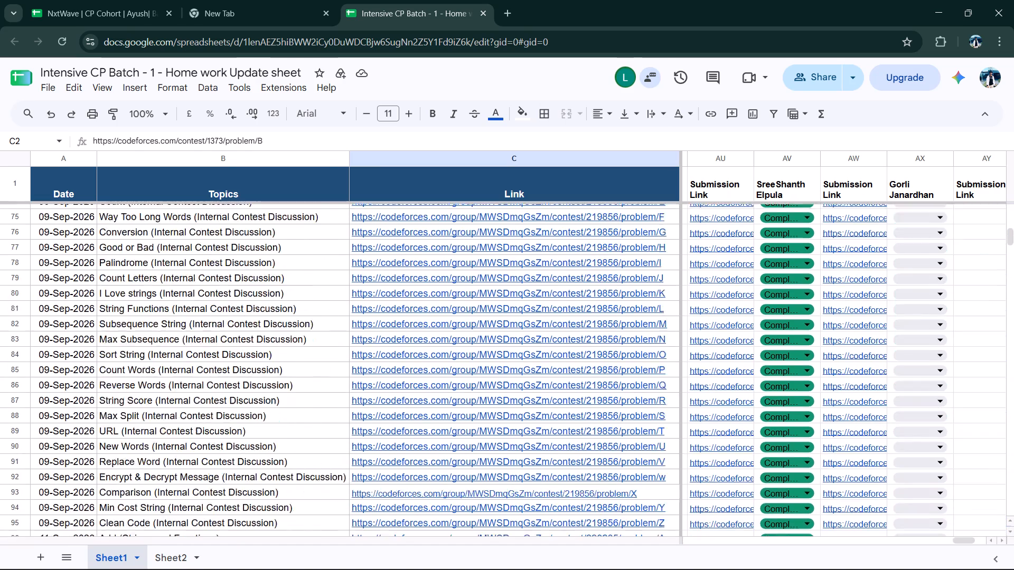
scroll(868, 294, down, 4)
scroll(868, 294, up, 6)
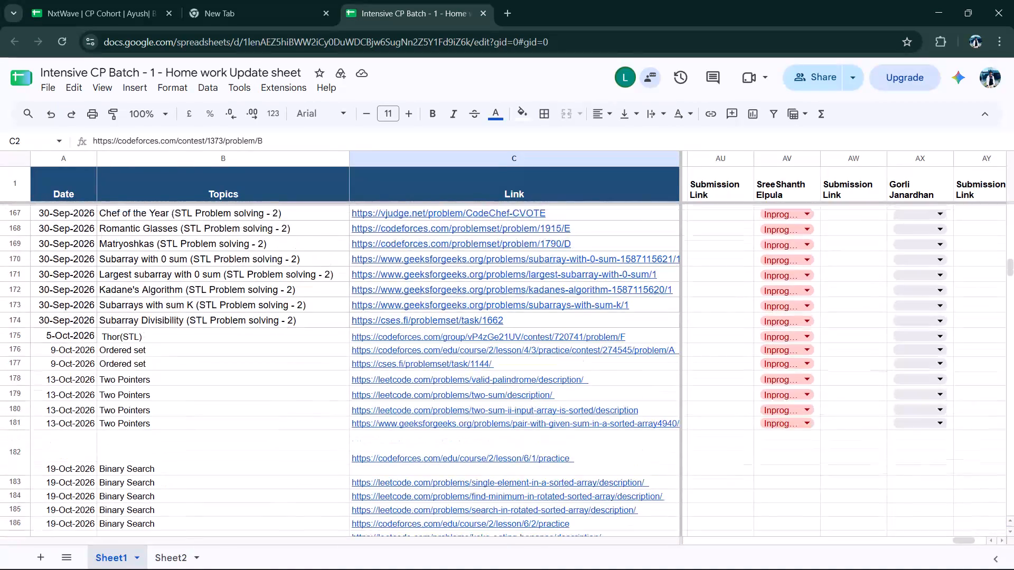
scroll(868, 294, up, 1)
scroll(868, 294, left, 4)
scroll(868, 294, right, 1)
scroll(868, 294, up, 11)
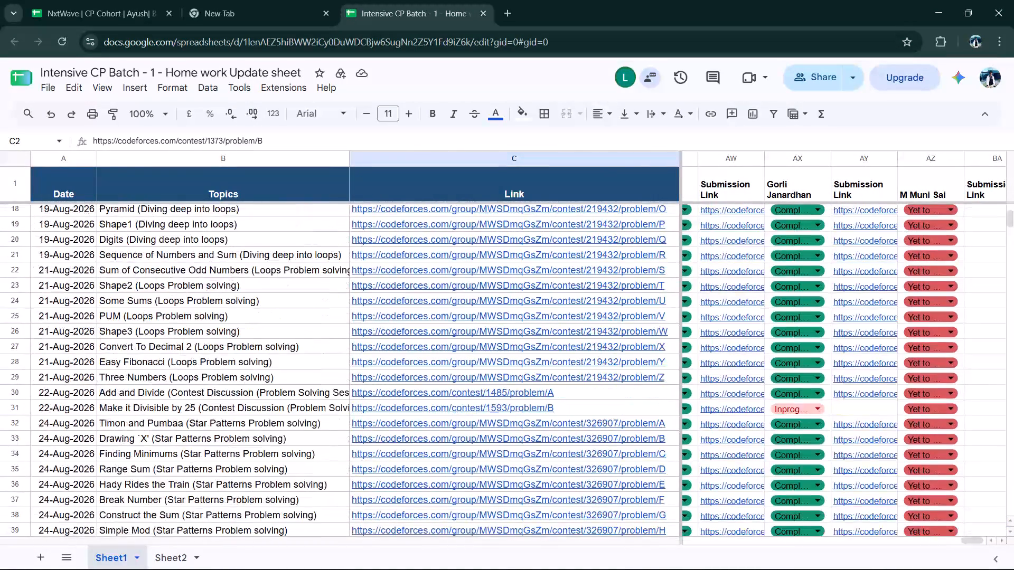
scroll(868, 294, left, 5)
scroll(970, 271, left, 2)
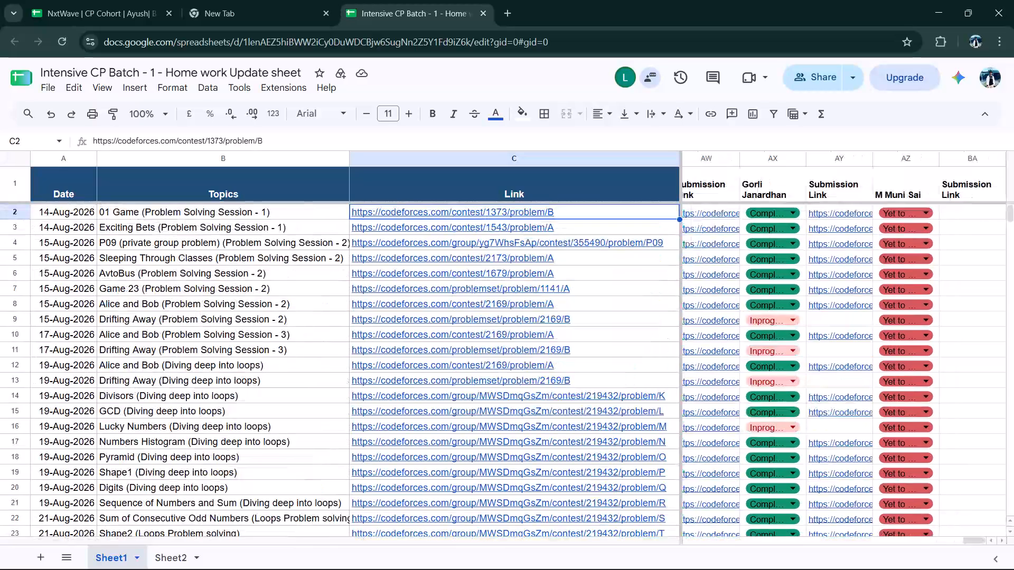
scroll(970, 271, down, 7)
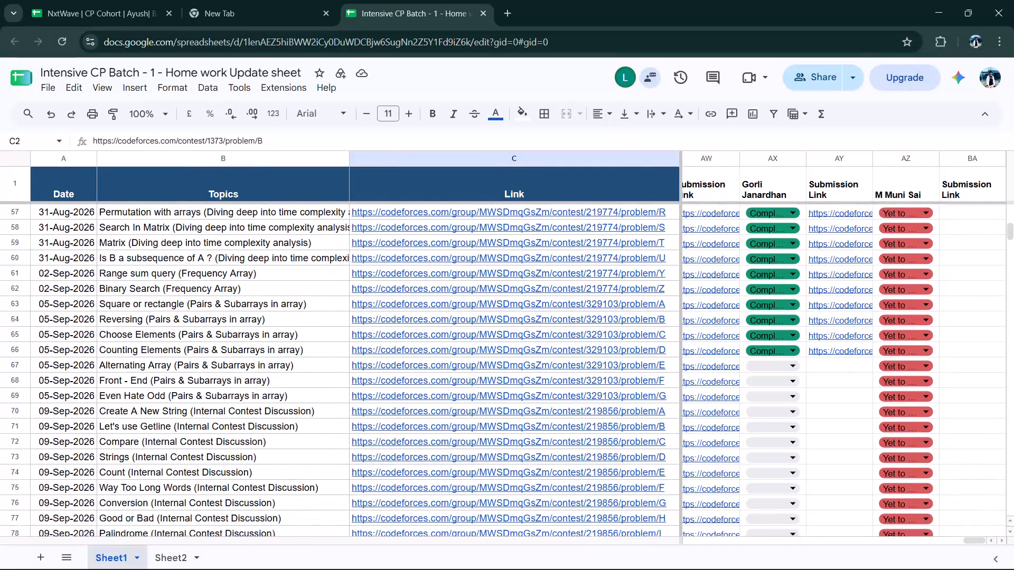
scroll(970, 271, up, 4)
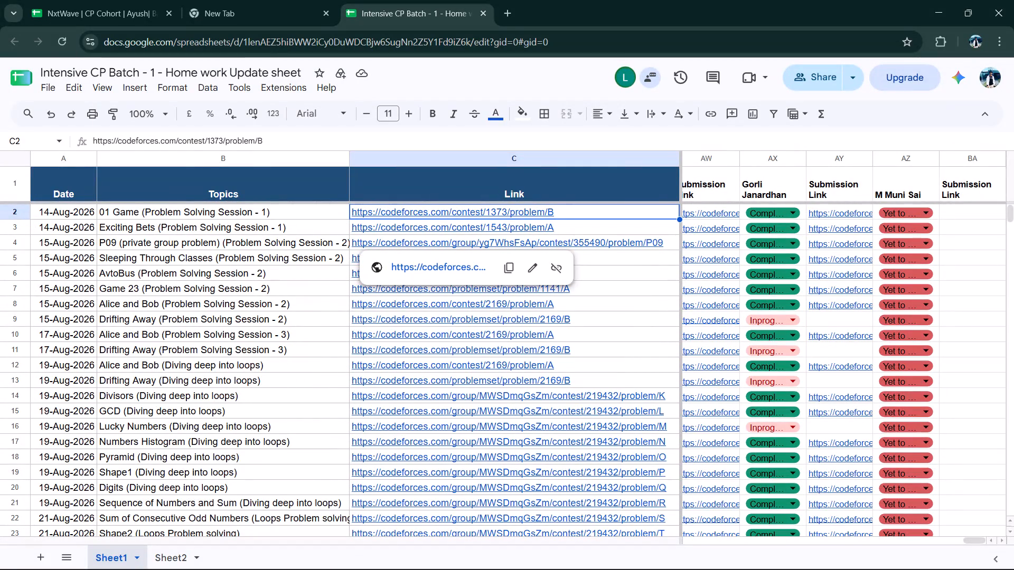
Look back through the student status and submission link columns from AZ to P for the August topics.
scroll(750, 337, right, 4)
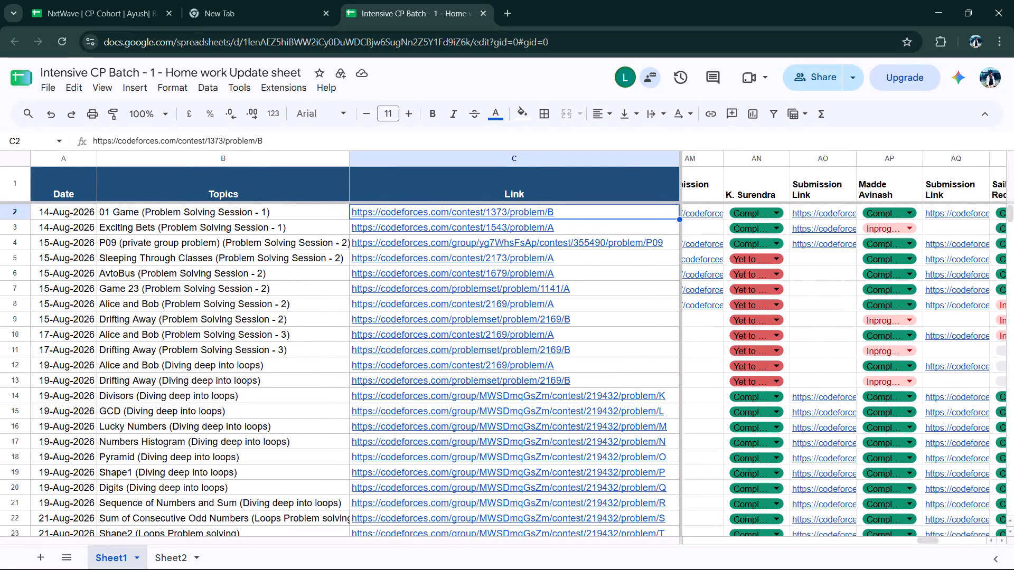
scroll(750, 337, right, 2)
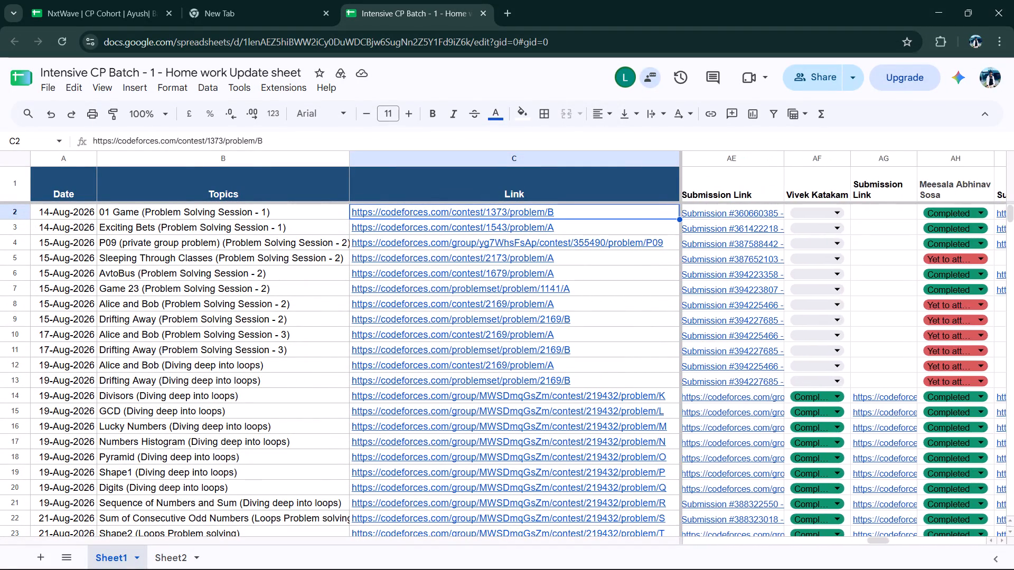
scroll(750, 337, right, 1)
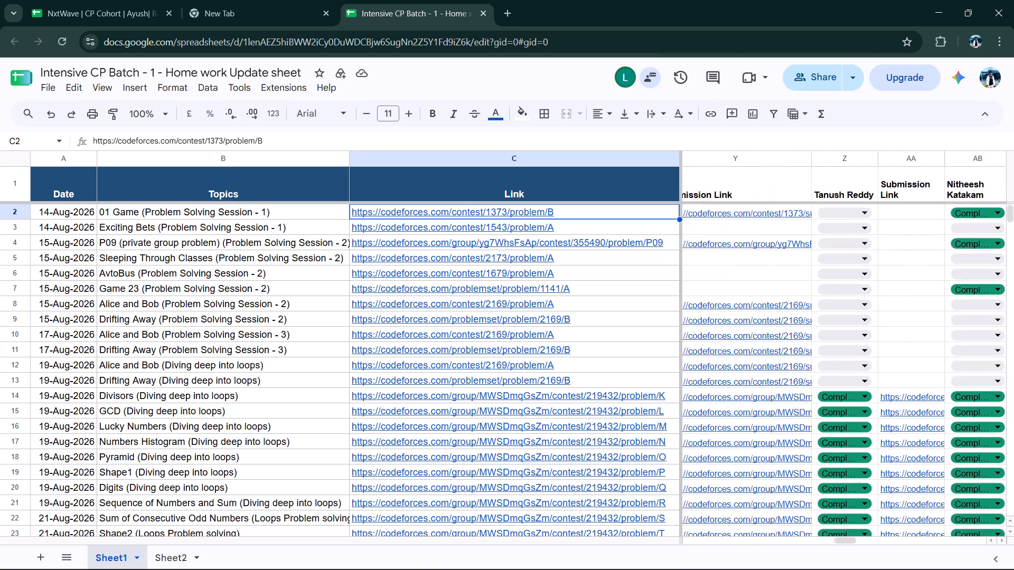
scroll(750, 337, right, 3)
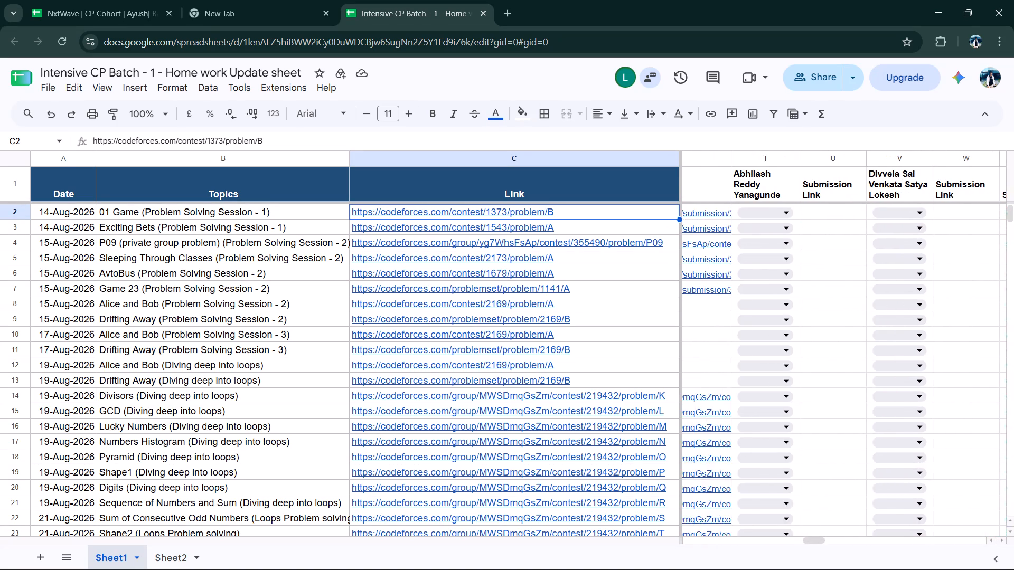
scroll(750, 337, right, 3)
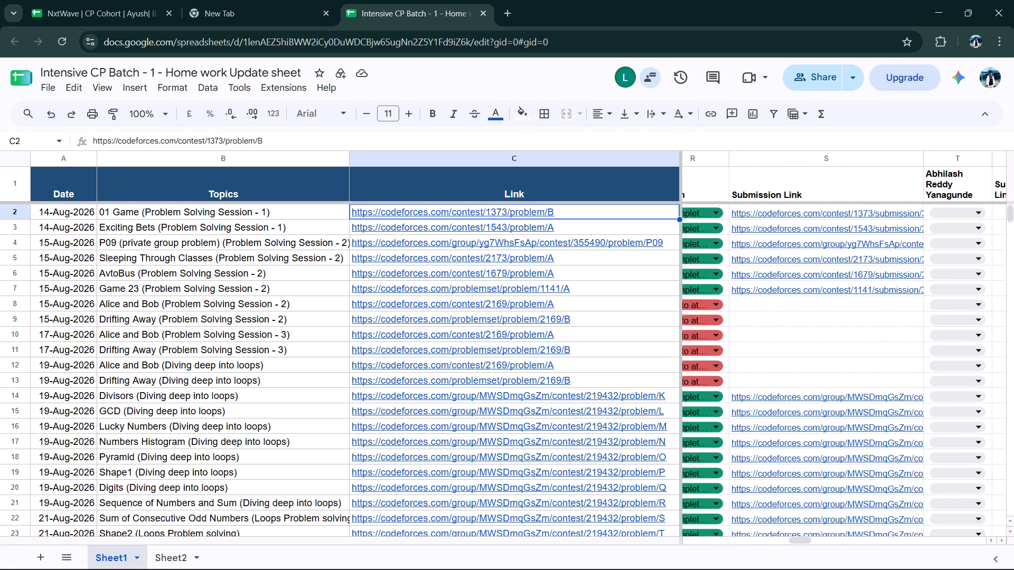
scroll(750, 337, right, 2)
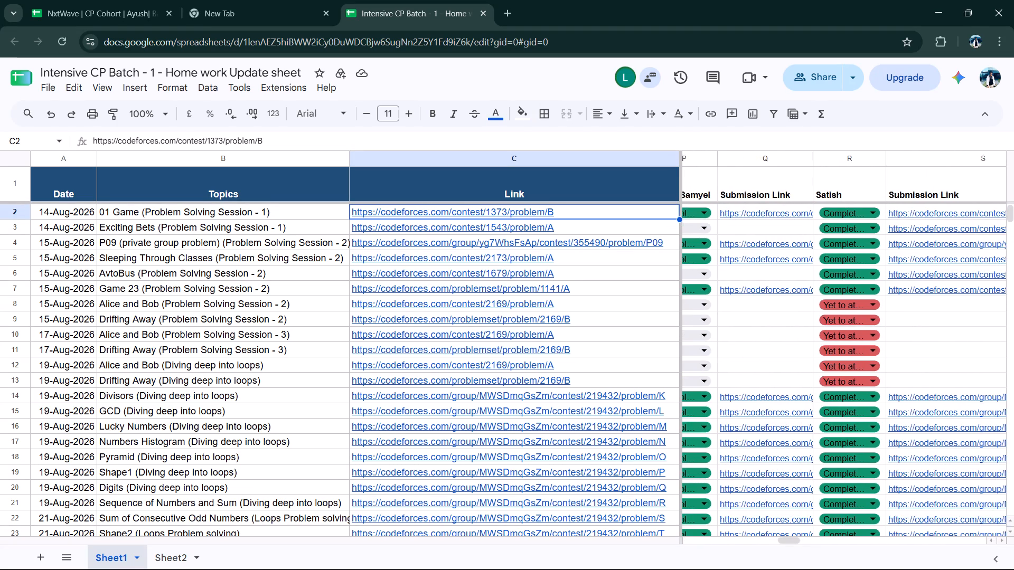
scroll(750, 337, right, 1)
Open the 01 Game submission link in cell S2, complete the human verification, and return to the homework sheet.
click(808, 213)
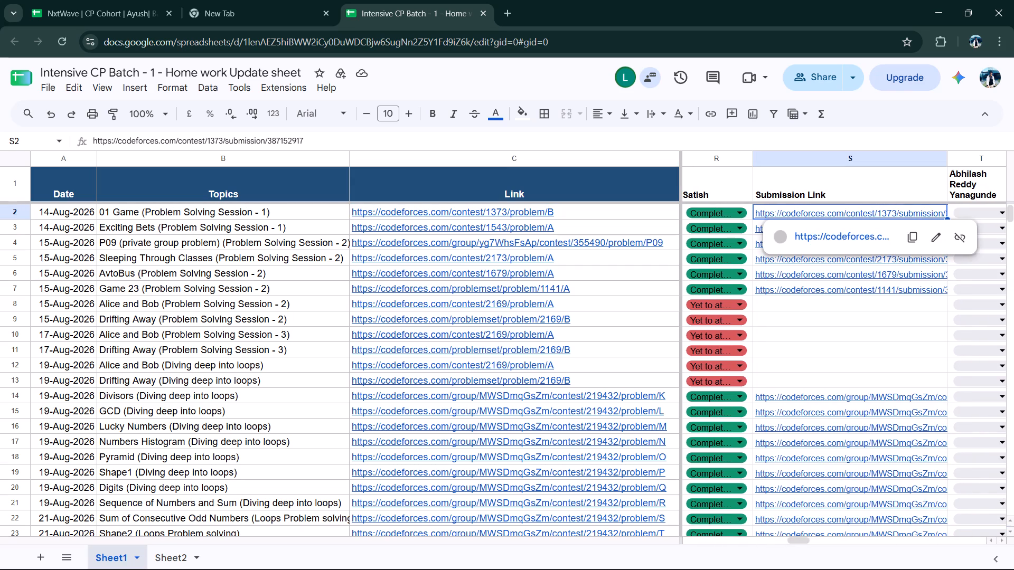
click(821, 240)
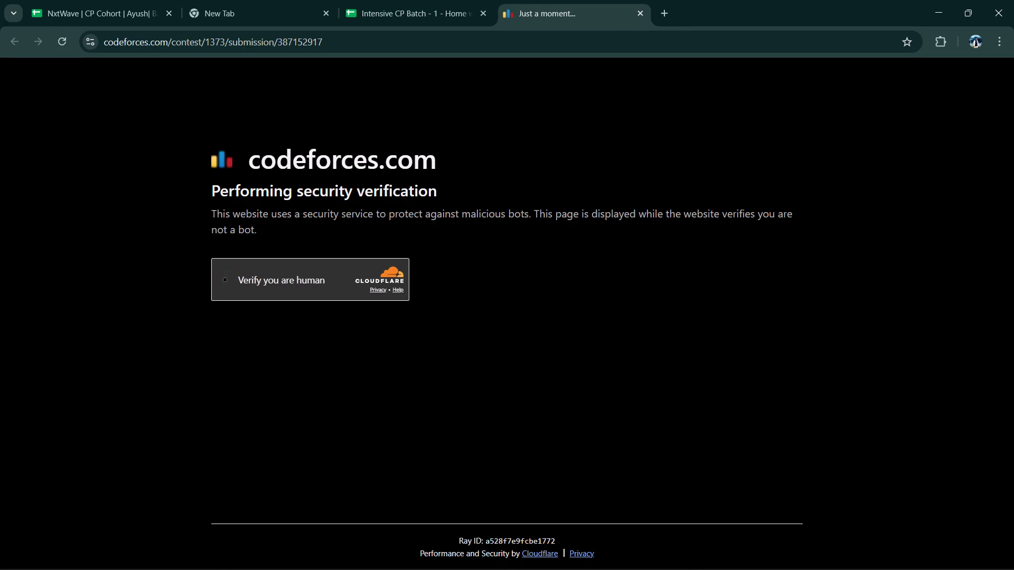
click(227, 283)
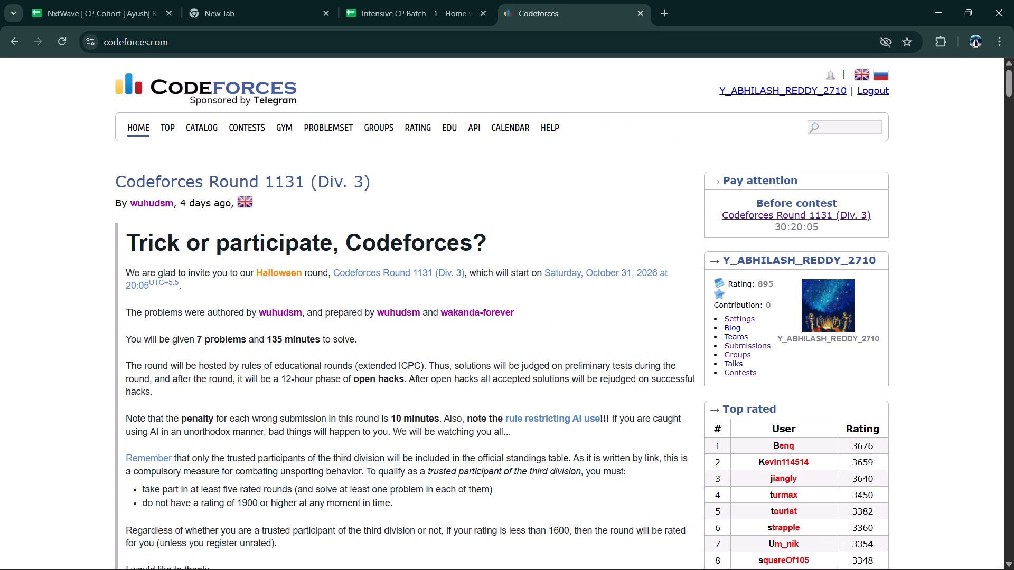
click(406, 0)
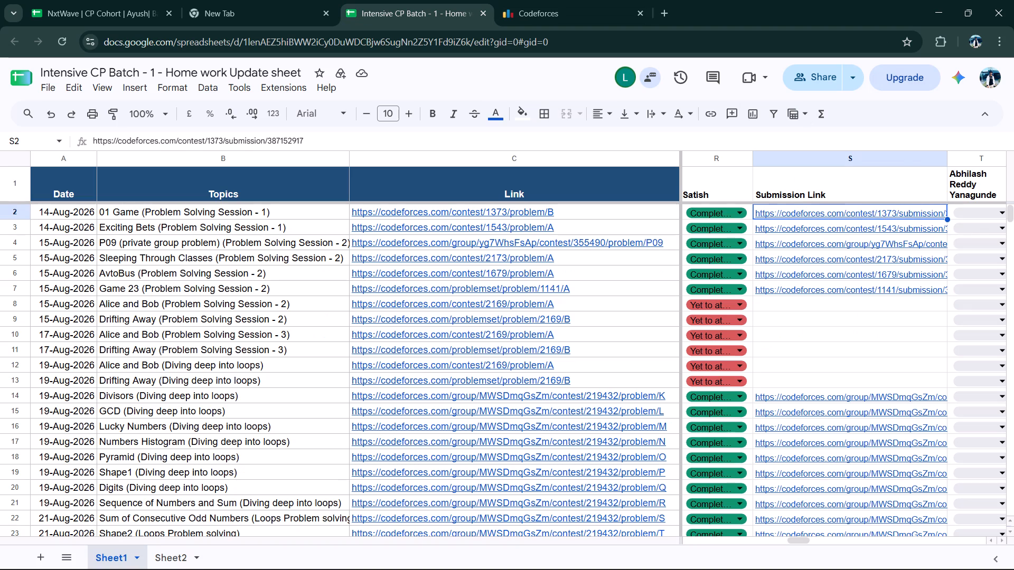
Reopen the 01 Game submission link in cell S2, view the submission page, and close its tab.
double_click(821, 211)
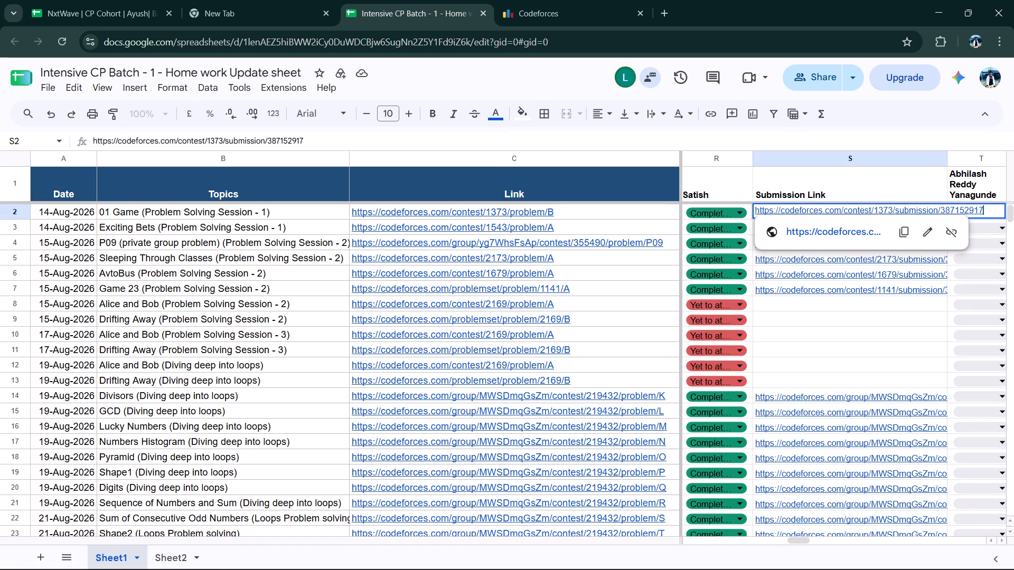
click(816, 230)
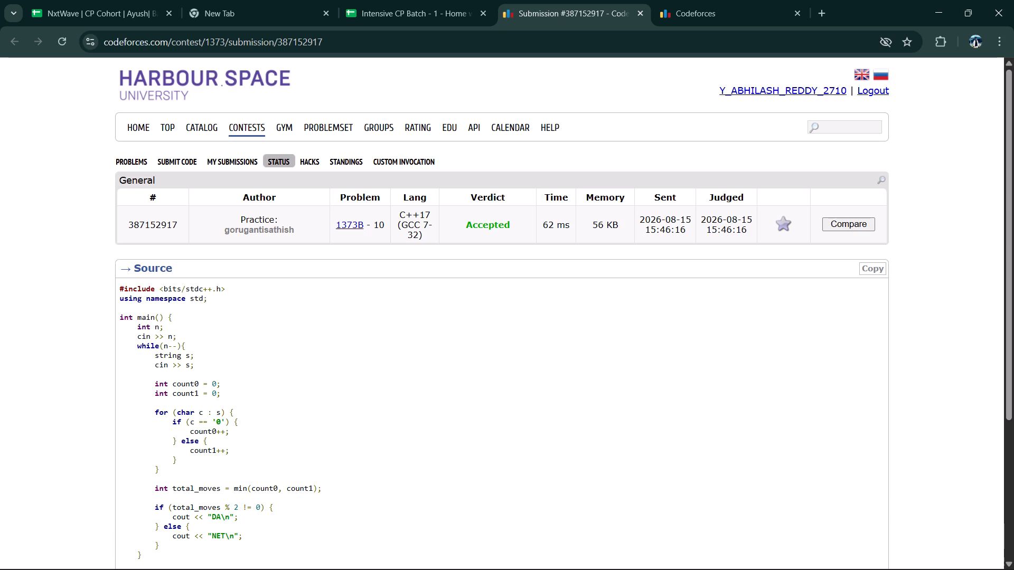
click(636, 17)
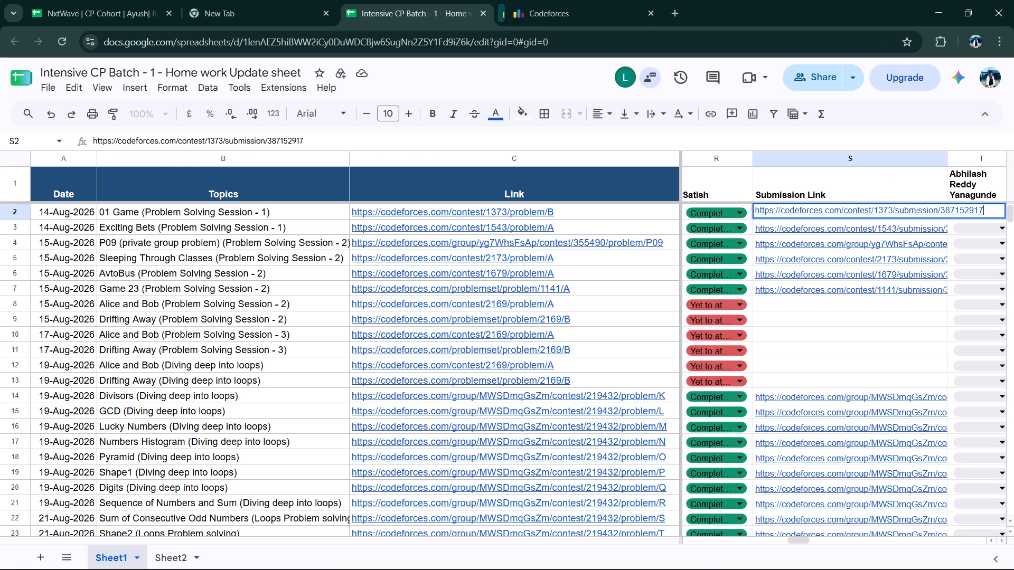
Open the 01 Game problem link from row 2 and check its page for the account's last submissions.
click(509, 211)
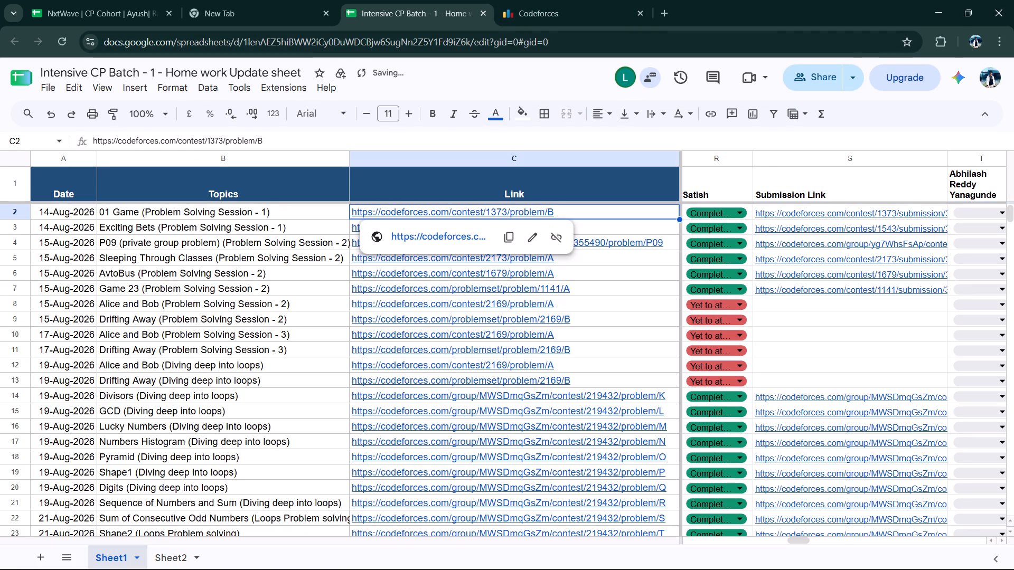
click(454, 235)
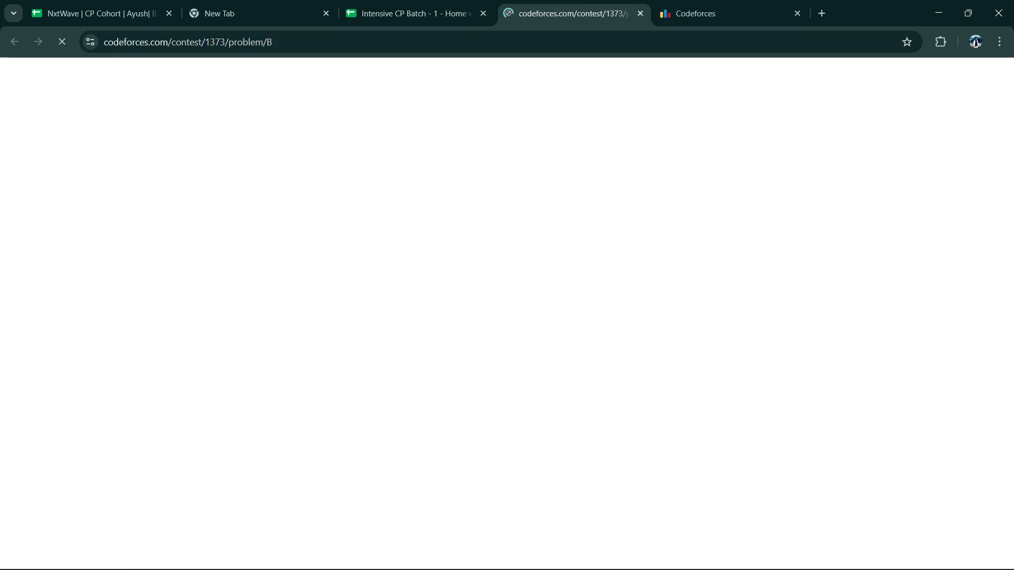
scroll(454, 235, down, 6)
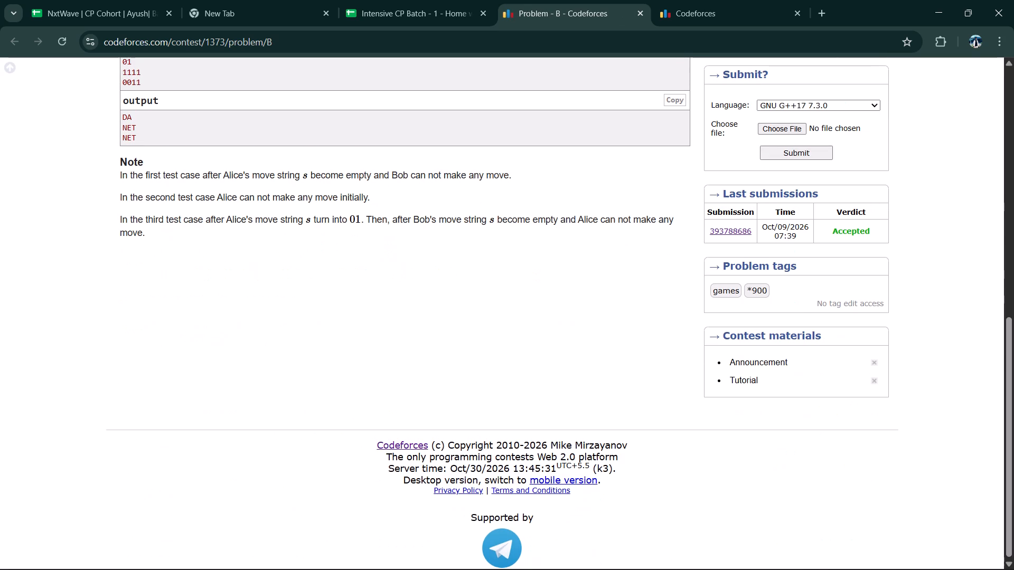
scroll(454, 235, up, 10)
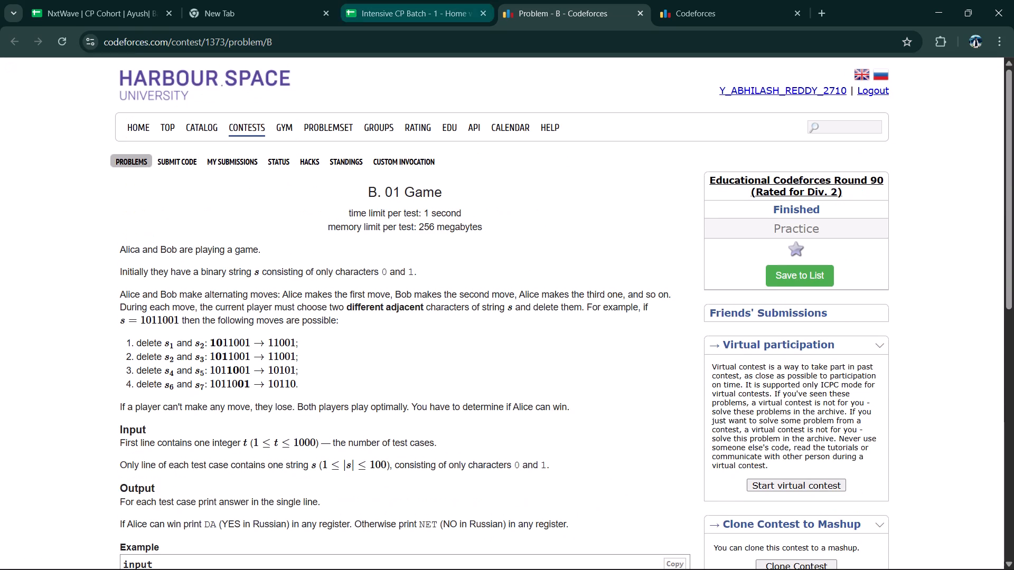
Back in the homework sheet, set the 01 Game status in cell T2 to Completed.
click(443, 0)
scroll(823, 282, left, 2)
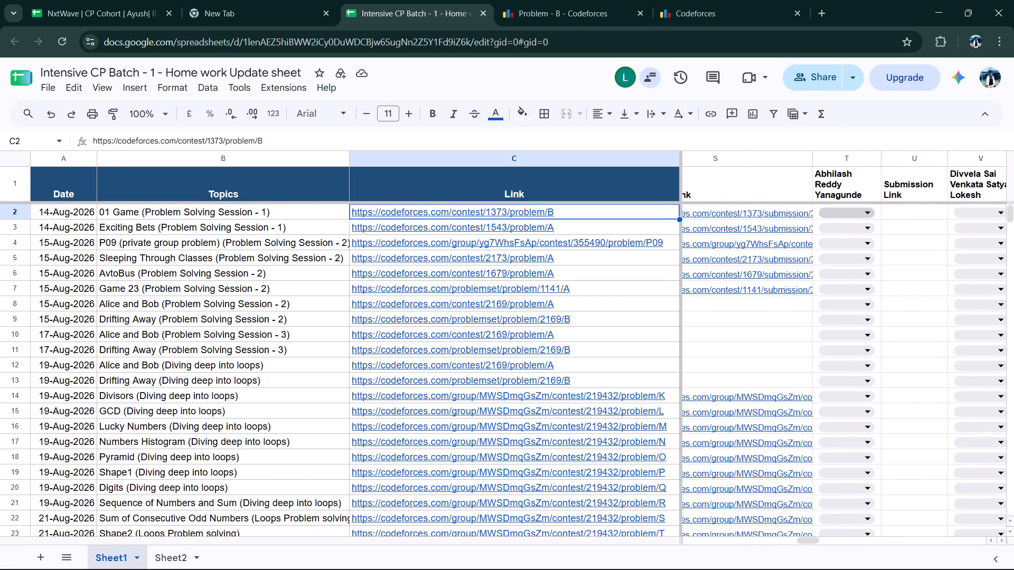
click(865, 216)
click(852, 227)
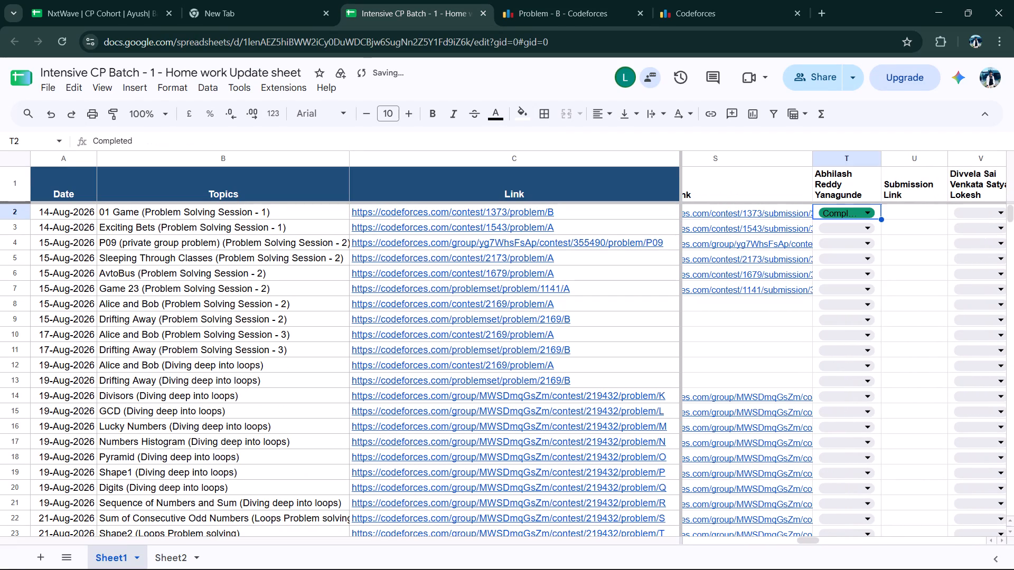
Open the Exciting Bets problem link from row 3, closing the two older Codeforces tabs, and check the page for previous submissions.
click(529, 227)
click(465, 252)
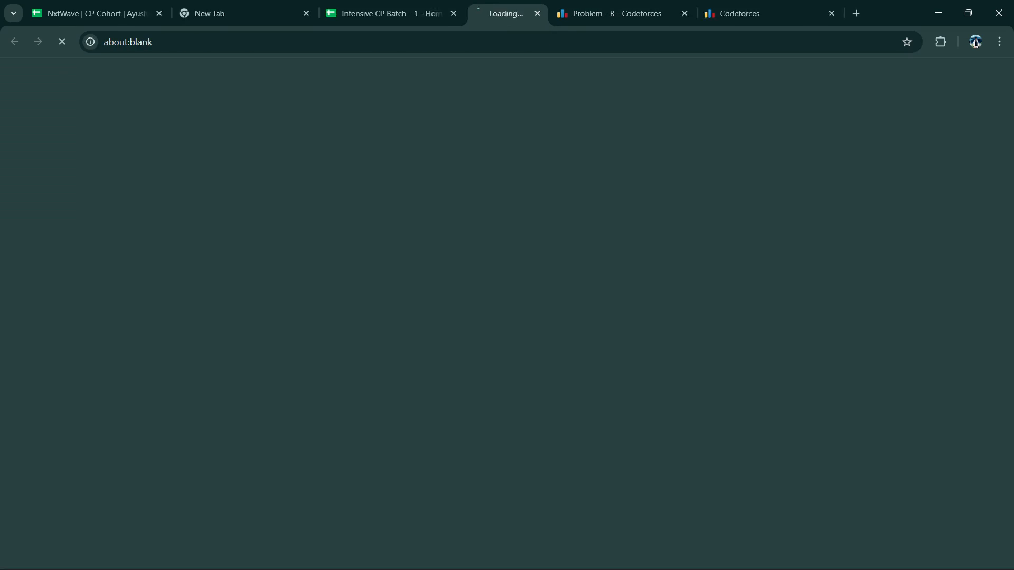
click(716, 9)
click(716, 9)
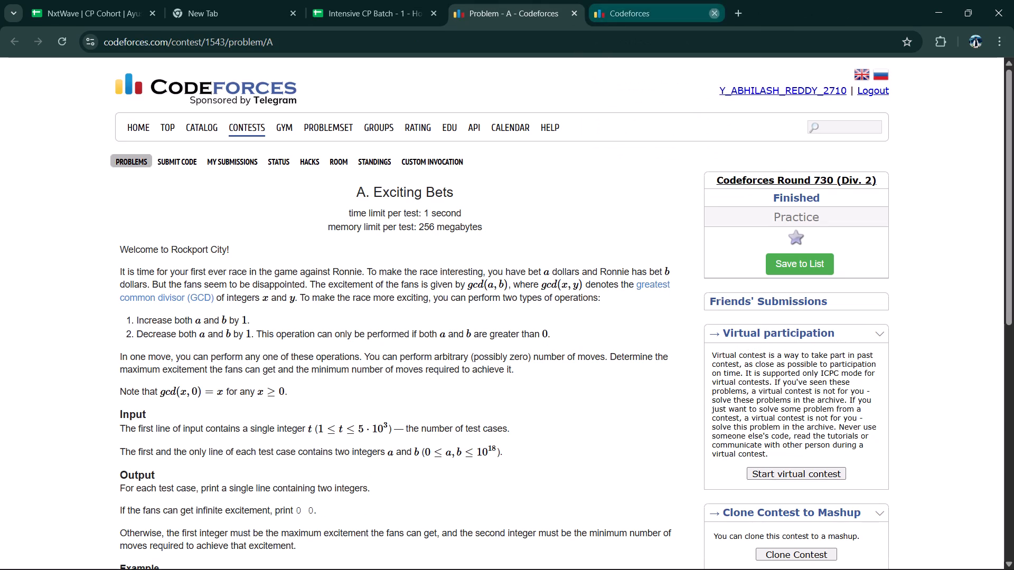
scroll(619, 338, down, 5)
scroll(619, 338, up, 1)
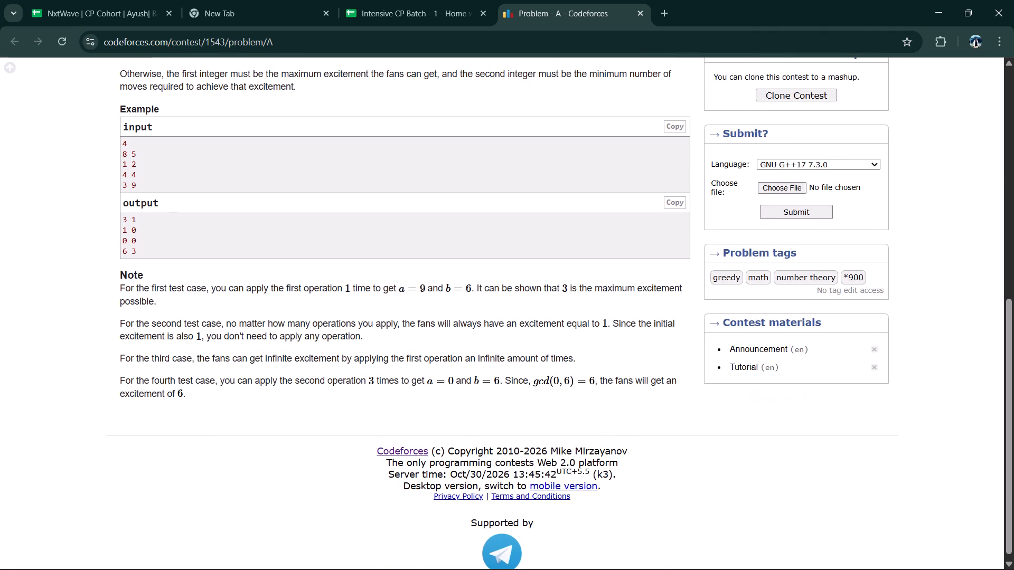
scroll(619, 338, up, 2)
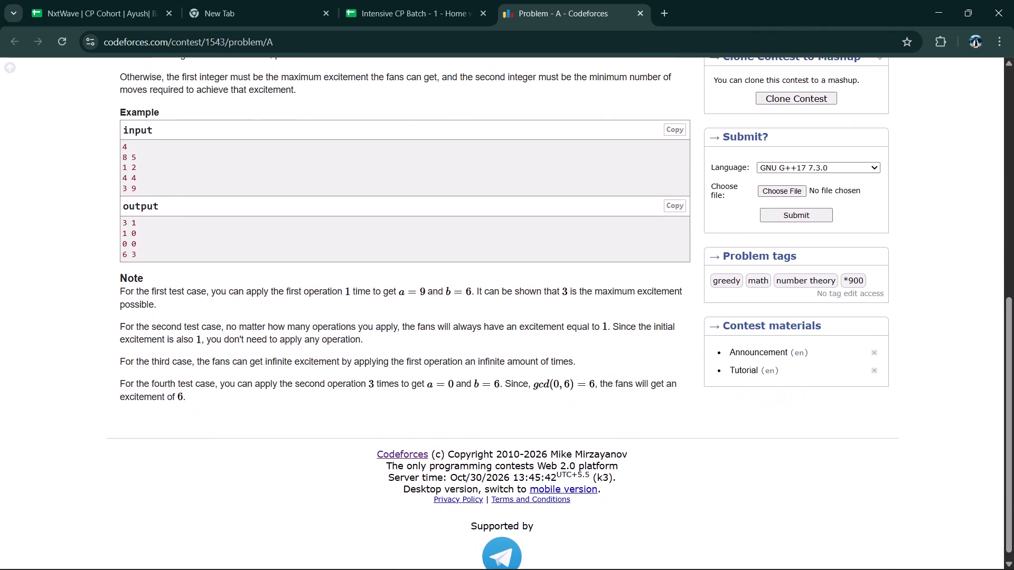
scroll(619, 338, up, 1)
Return to the homework sheet and look over the topic list down to its last rows and back to the first topics.
click(419, 0)
scroll(378, 464, down, 19)
scroll(378, 464, up, 10)
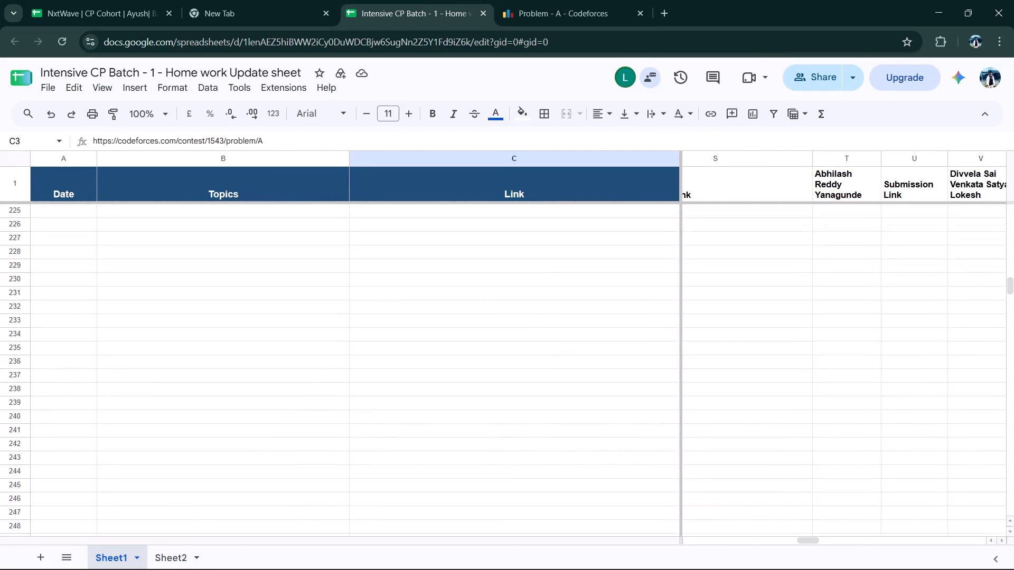
scroll(378, 464, up, 8)
scroll(378, 464, down, 6)
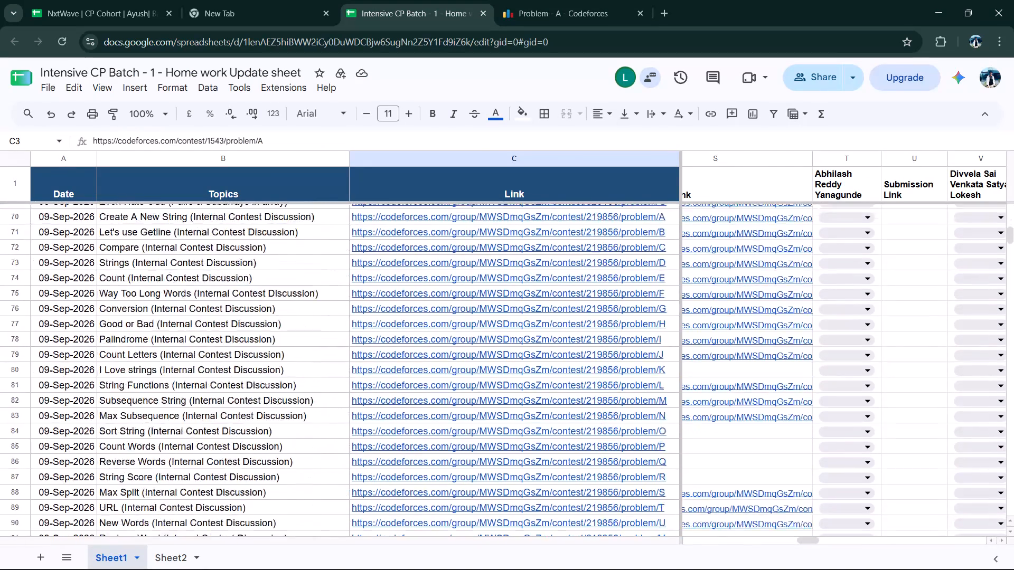
scroll(378, 464, down, 5)
scroll(378, 464, up, 4)
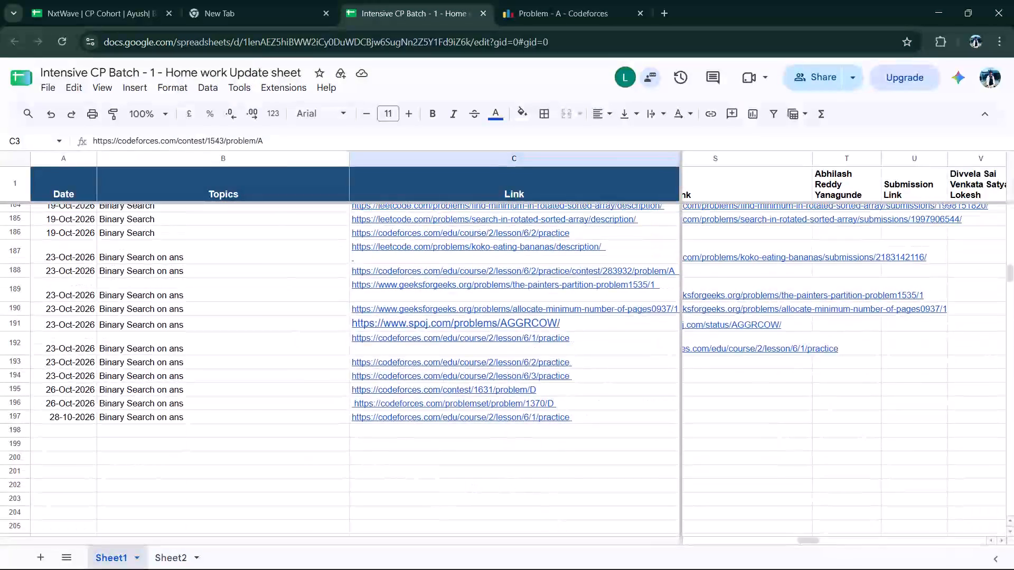
scroll(378, 464, up, 20)
scroll(378, 464, up, 10)
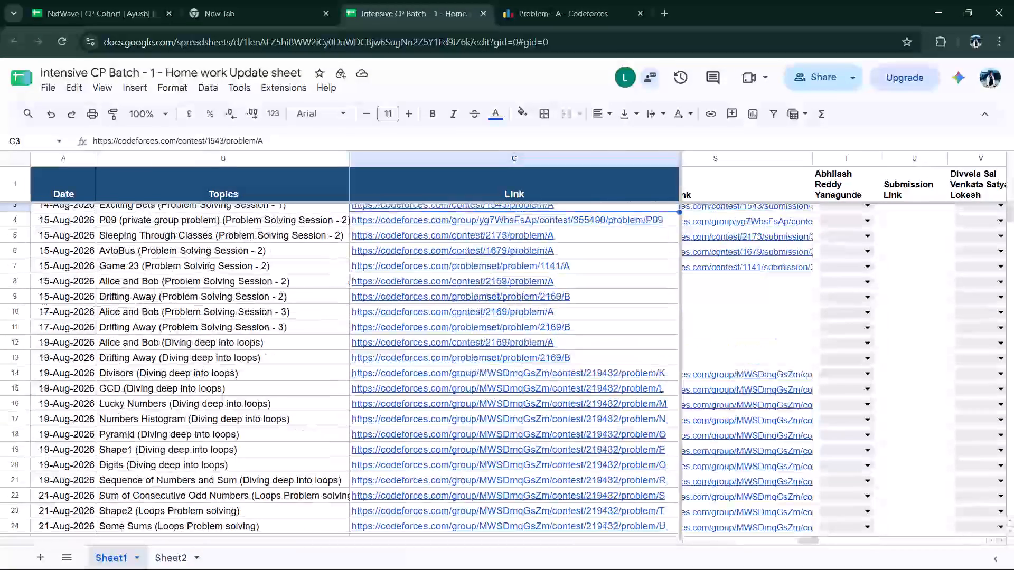
Open the P09 private group problem link from row 4 and check its page for the account's last submissions.
click(572, 237)
click(471, 267)
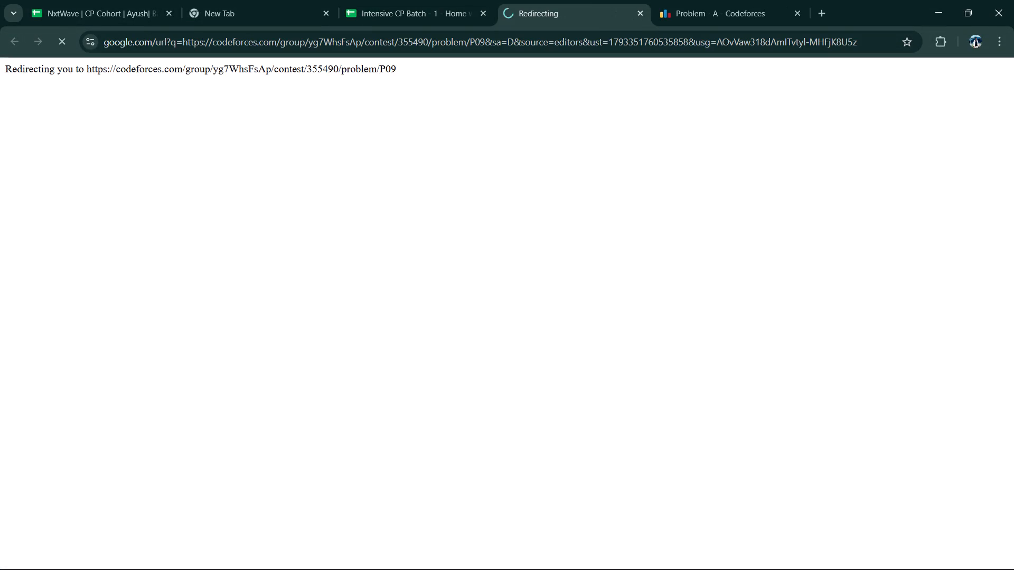
scroll(471, 267, down, 10)
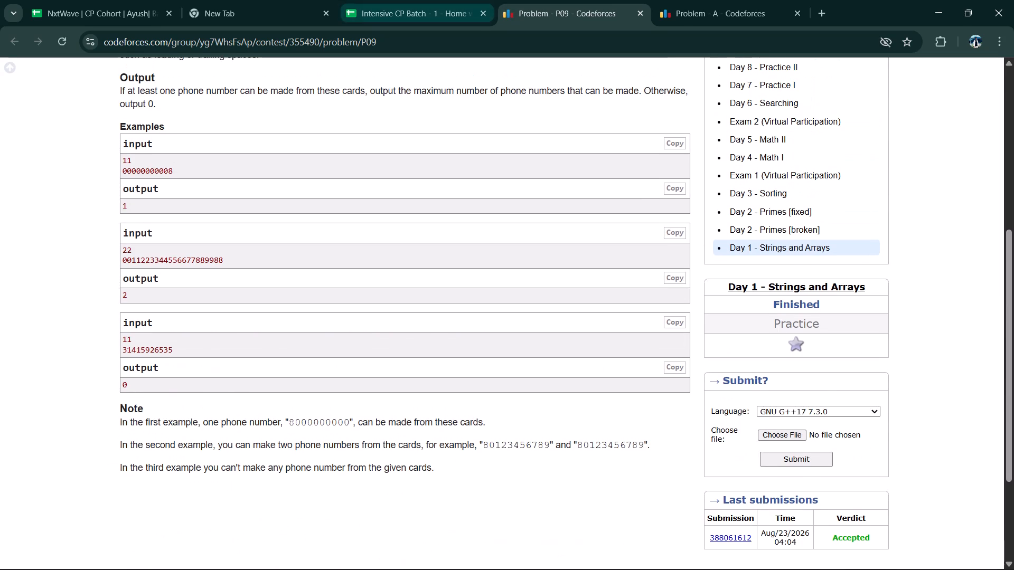
Back in the homework sheet, set the P09 private group problem status in cell T4 to Completed.
click(388, 0)
click(863, 246)
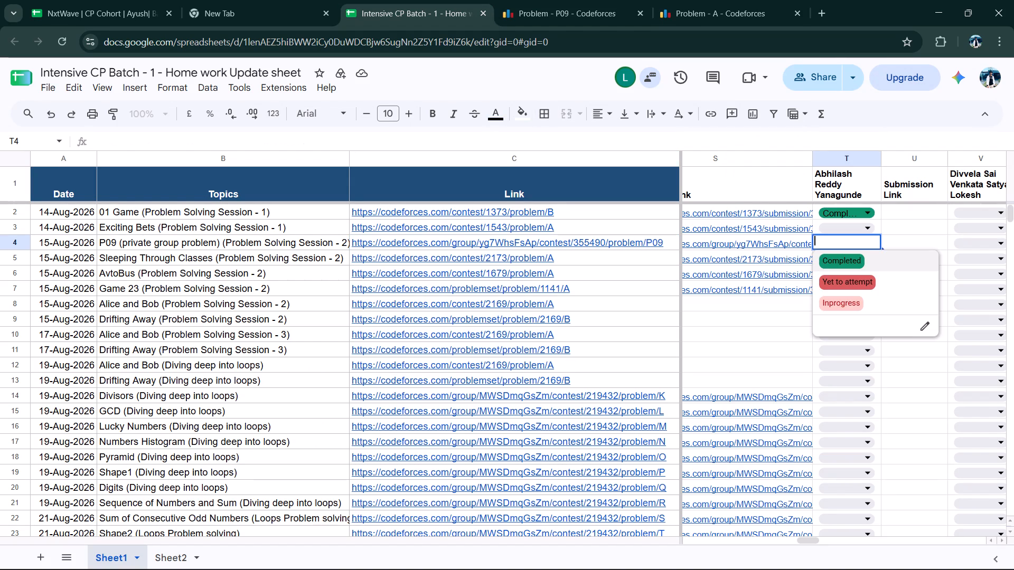
click(859, 256)
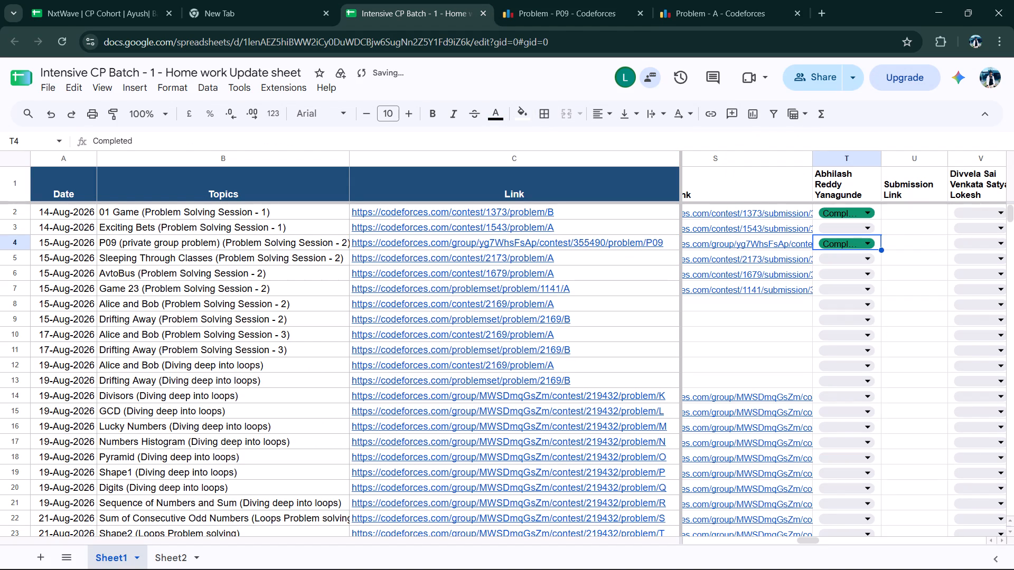
Open the Sleeping Through Classes problem link from row 5 and check its page for the account's last submissions.
click(537, 255)
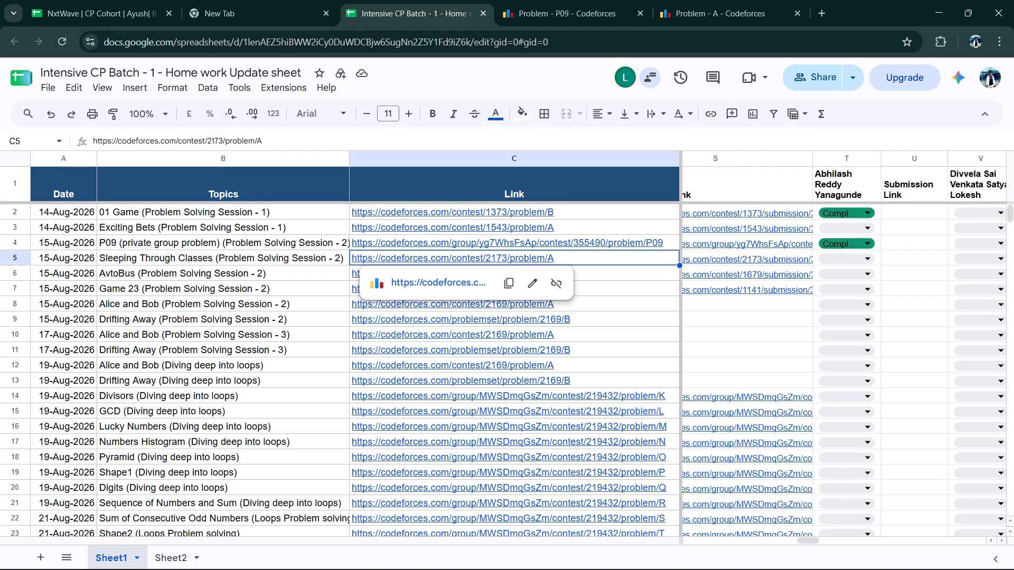
click(454, 281)
scroll(428, 393, down, 3)
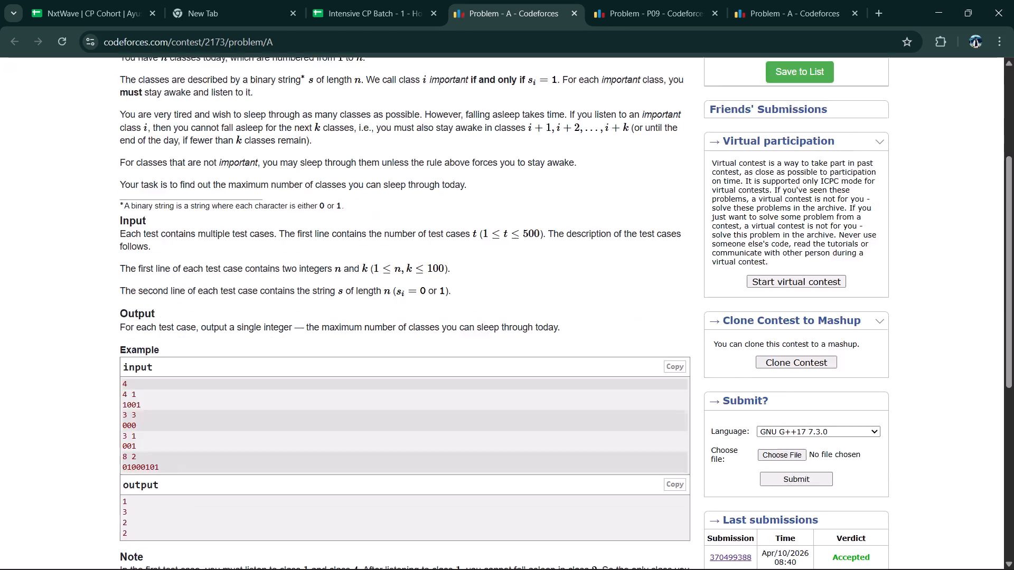
scroll(428, 393, down, 2)
Return to the homework sheet and set the Sleeping Through Classes status in cell T5 to Completed.
click(406, 0)
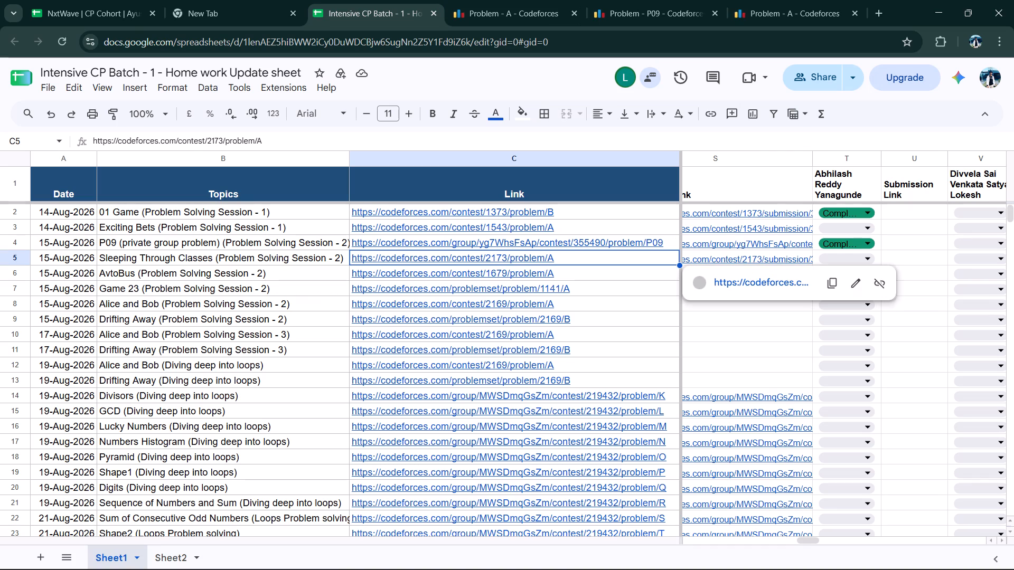
click(859, 258)
click(852, 274)
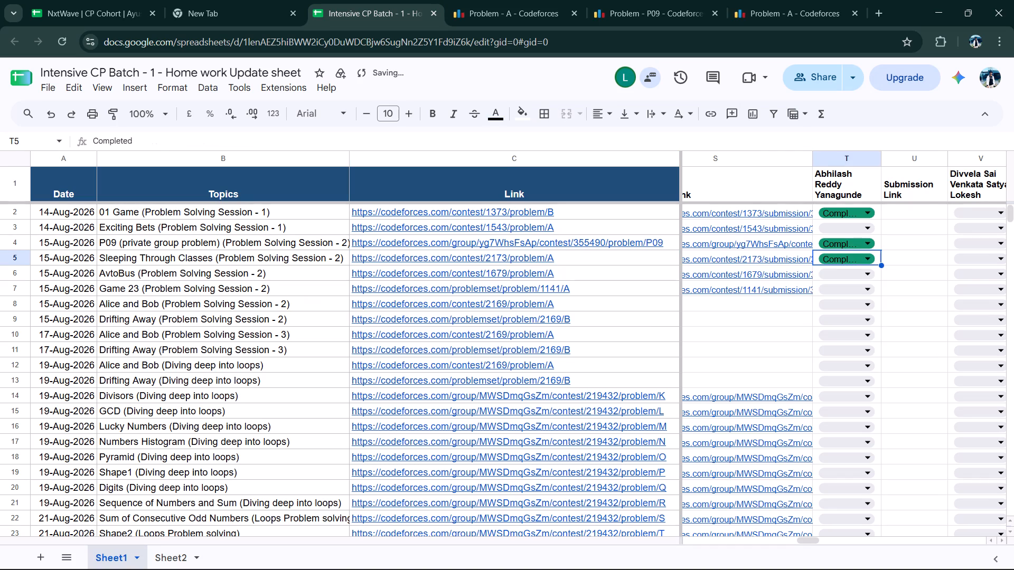
Open the AvtoBus problem link from row 6, check its page for past submissions, and close all the open Codeforces tabs.
click(511, 273)
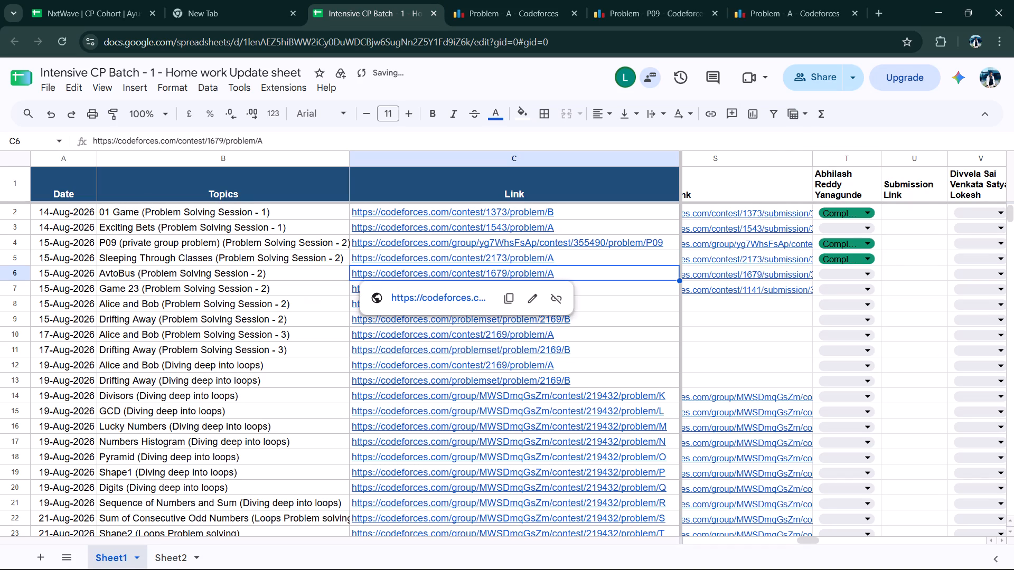
click(450, 294)
scroll(493, 402, down, 1)
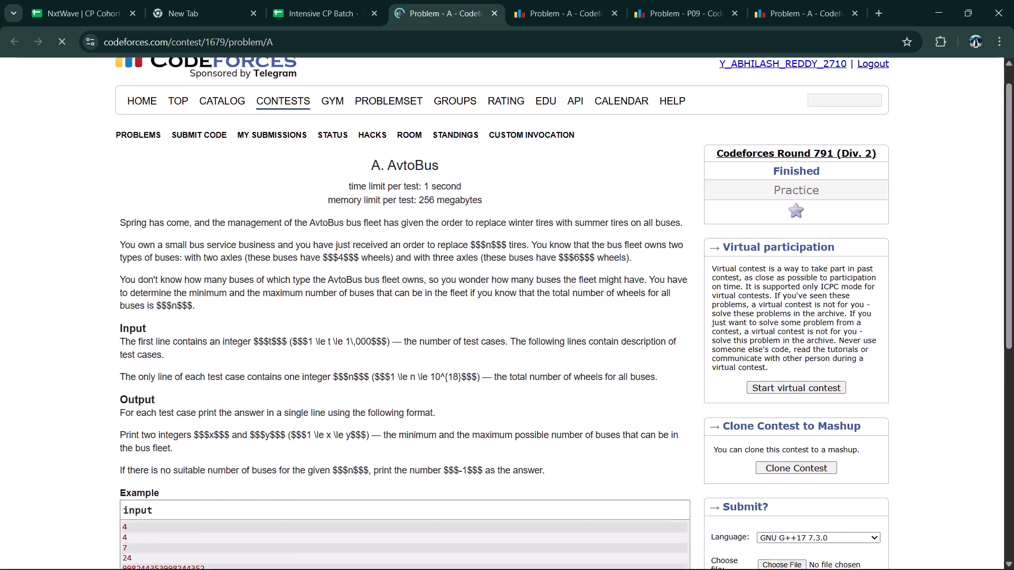
scroll(493, 402, down, 6)
scroll(493, 402, up, 7)
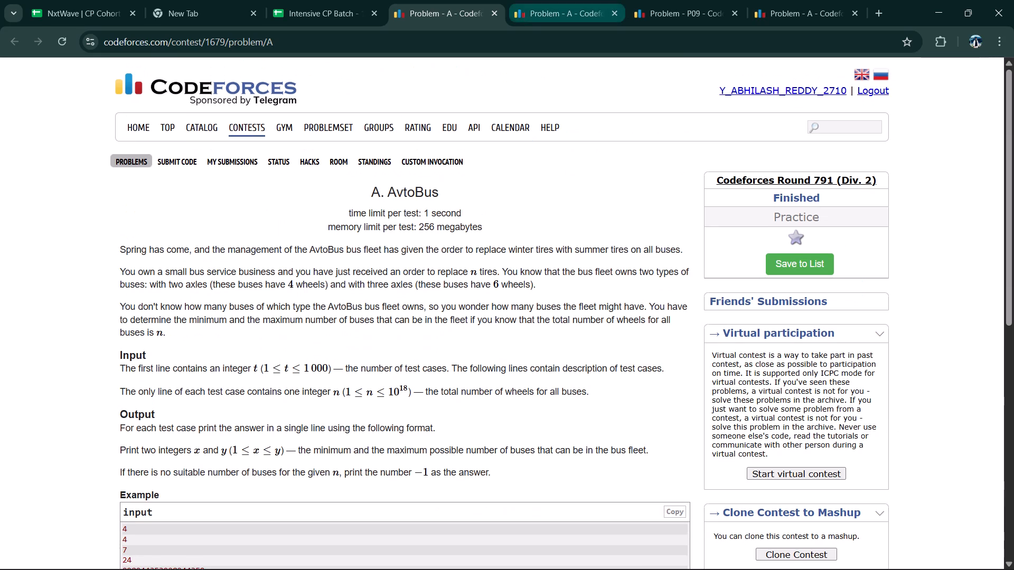
click(494, 11)
click(494, 11)
double_click(494, 11)
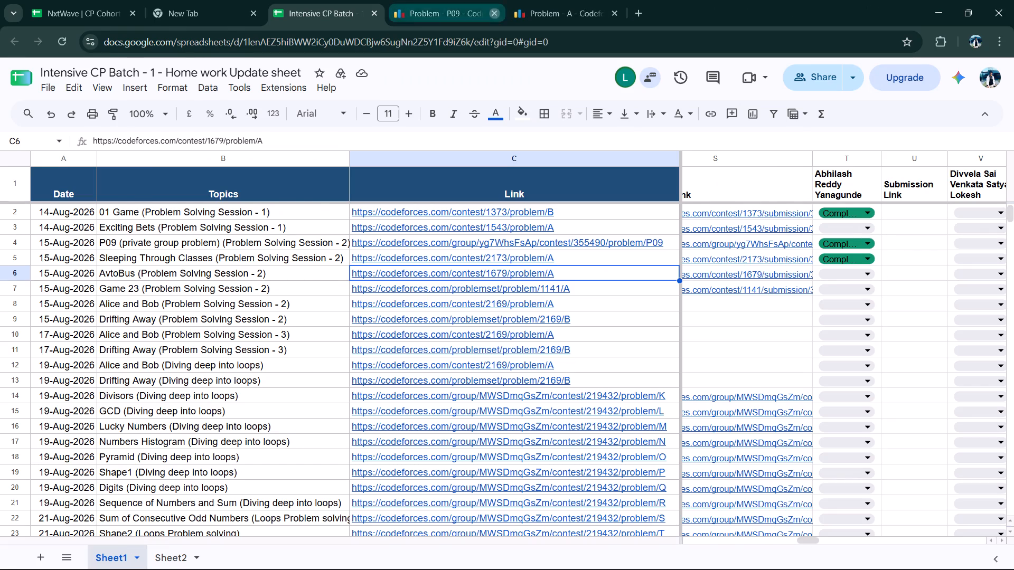
click(494, 11)
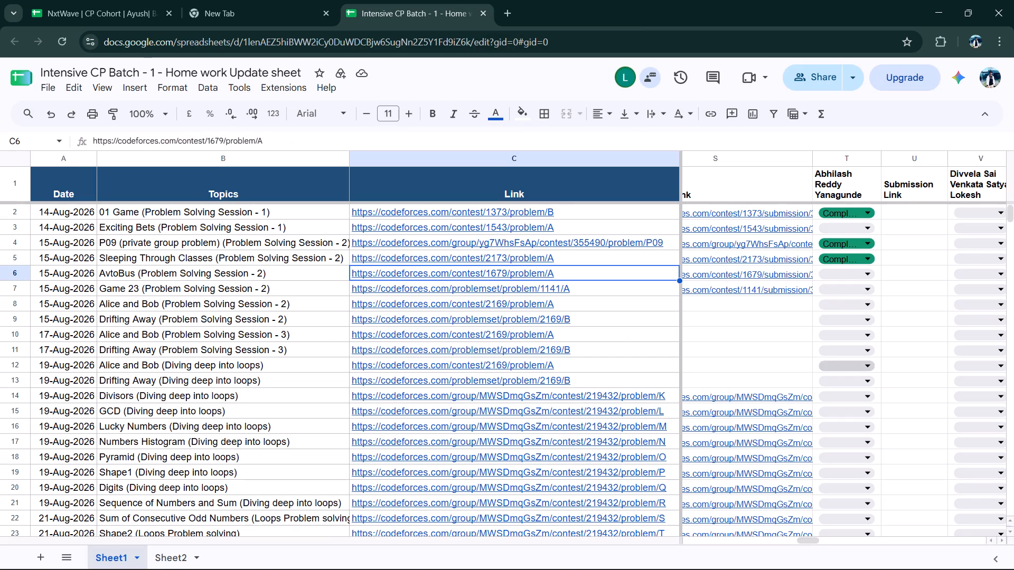
Open the Game 23 problem link from row 7 and check its page for past submissions.
click(540, 289)
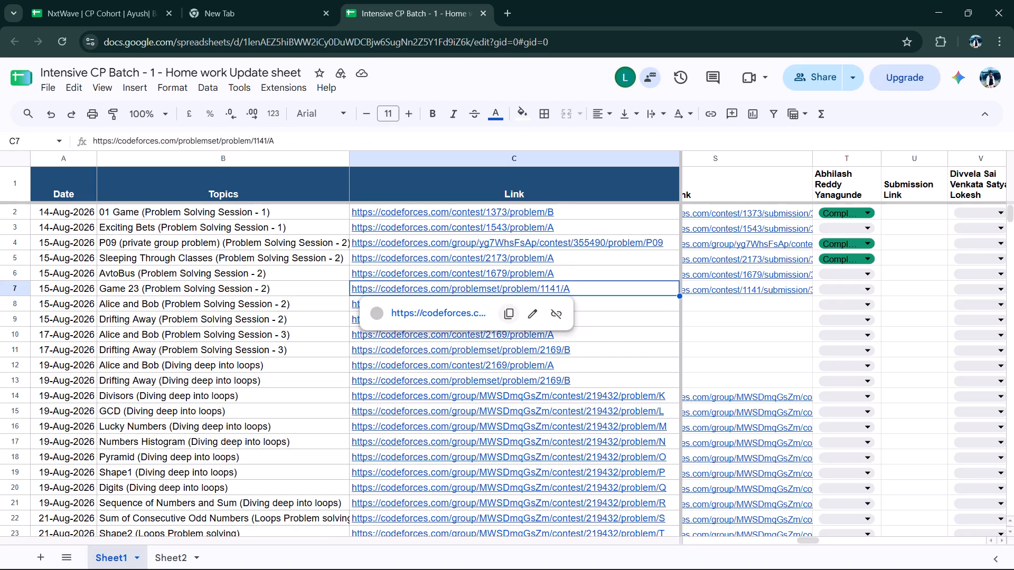
click(473, 313)
scroll(482, 426, down, 6)
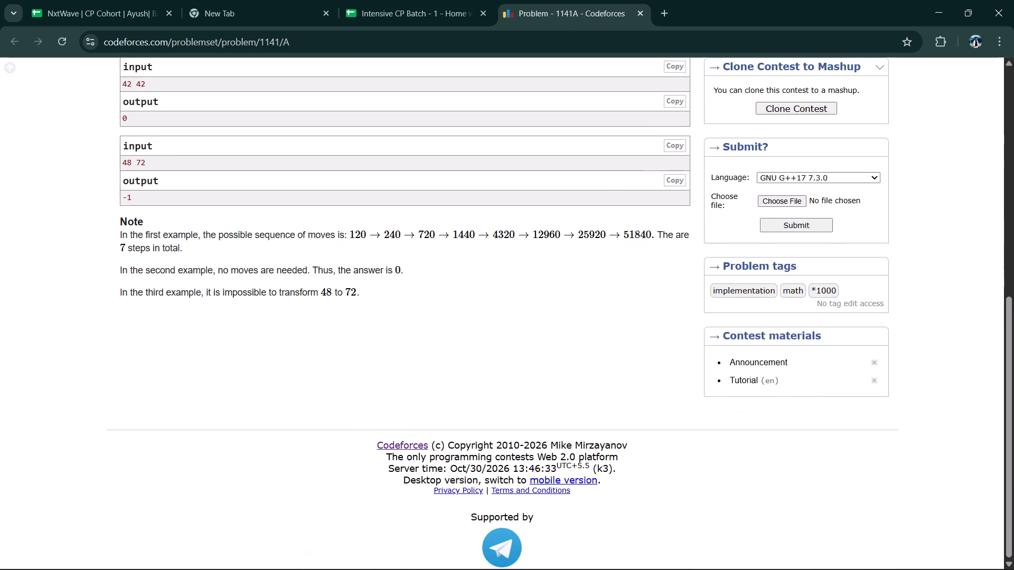
scroll(482, 426, up, 8)
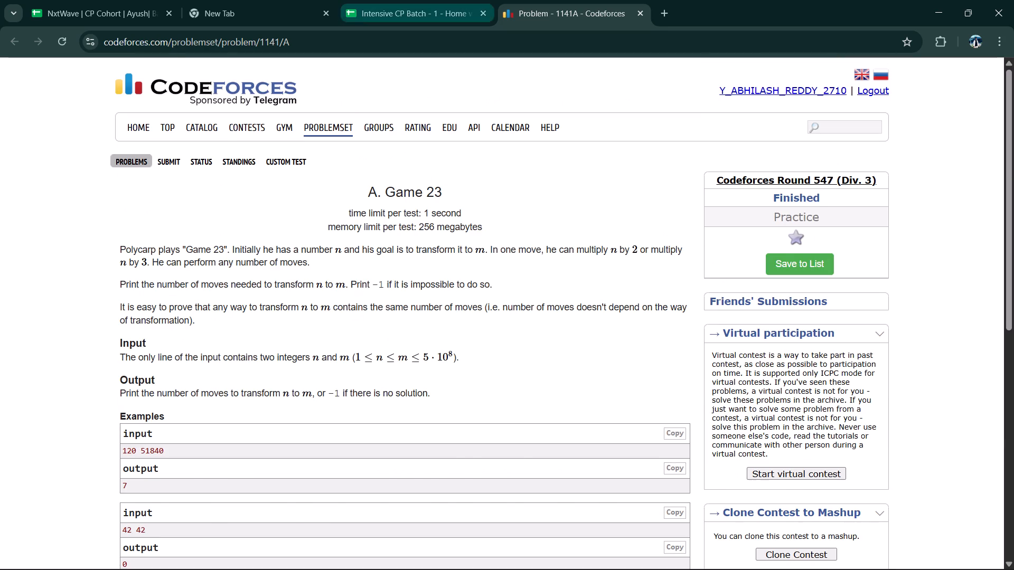
From the homework sheet, open the row 8 Alice and Bob link, check its page for past submissions, and close the Codeforces tabs.
click(418, 0)
click(510, 297)
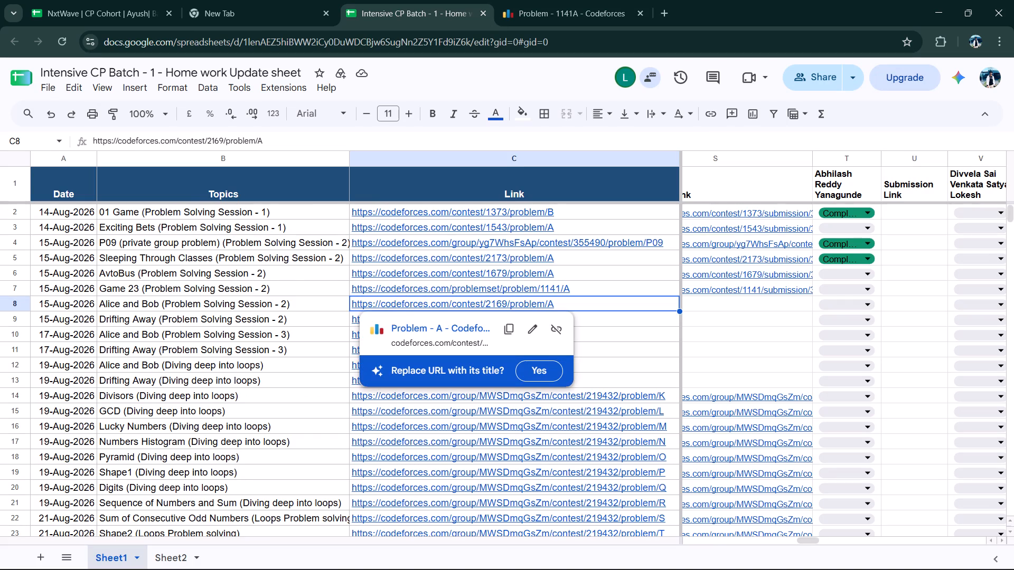
click(467, 321)
click(467, 325)
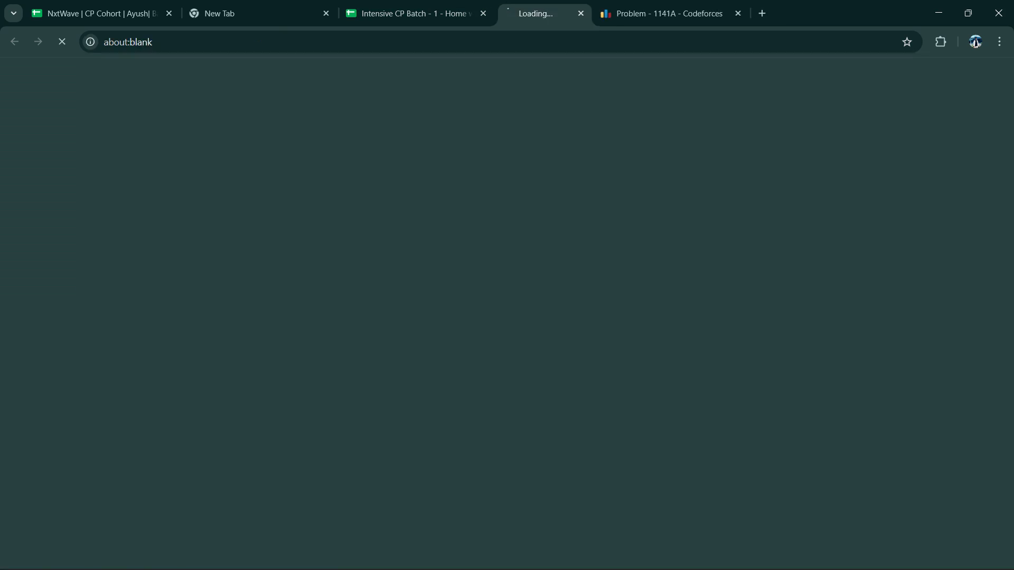
click(794, 11)
scroll(591, 316, down, 5)
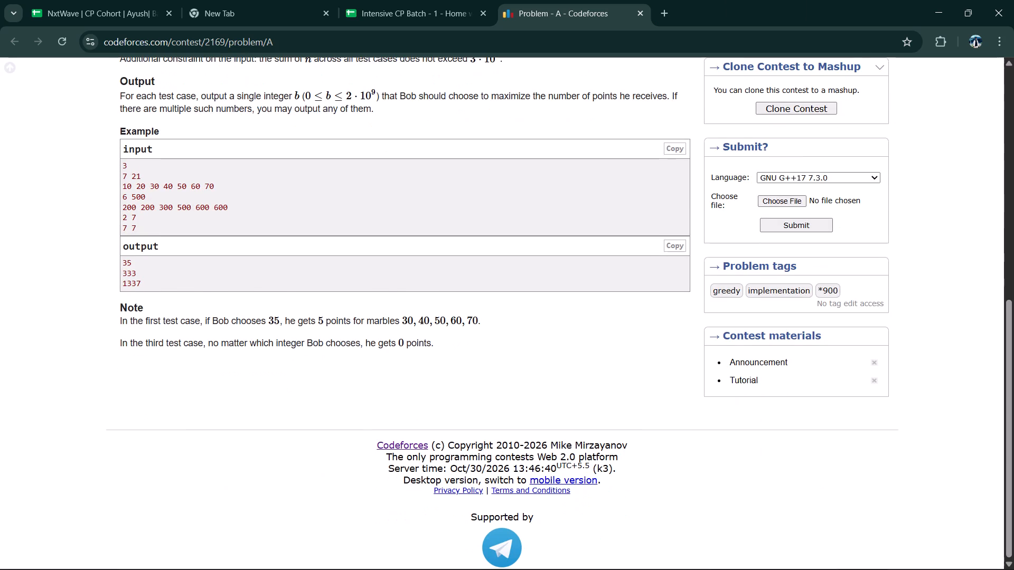
click(643, 12)
Open the Drifting Away problem link from row 9, check its page for past submissions, and close its tab.
click(533, 315)
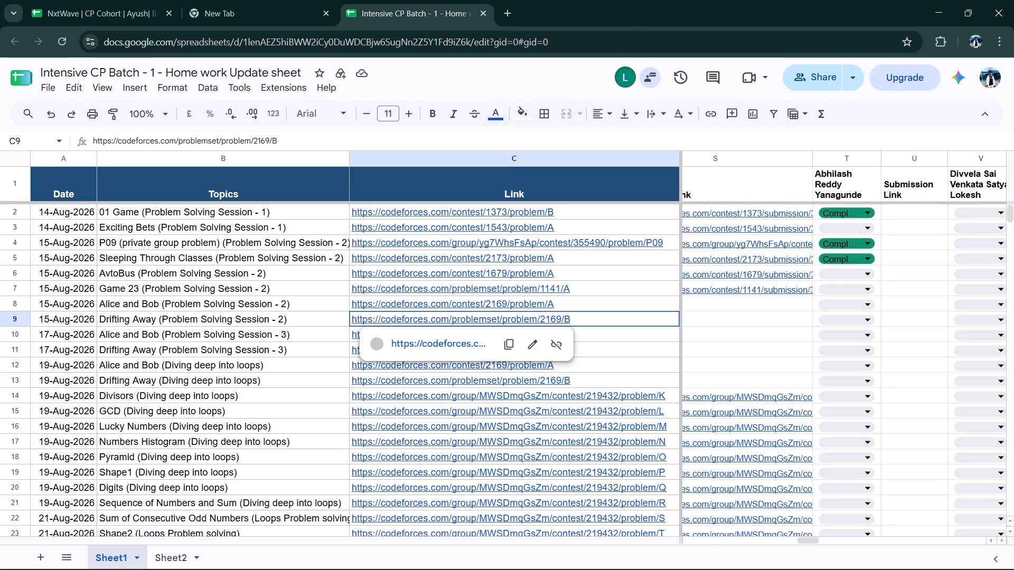
click(533, 317)
click(467, 341)
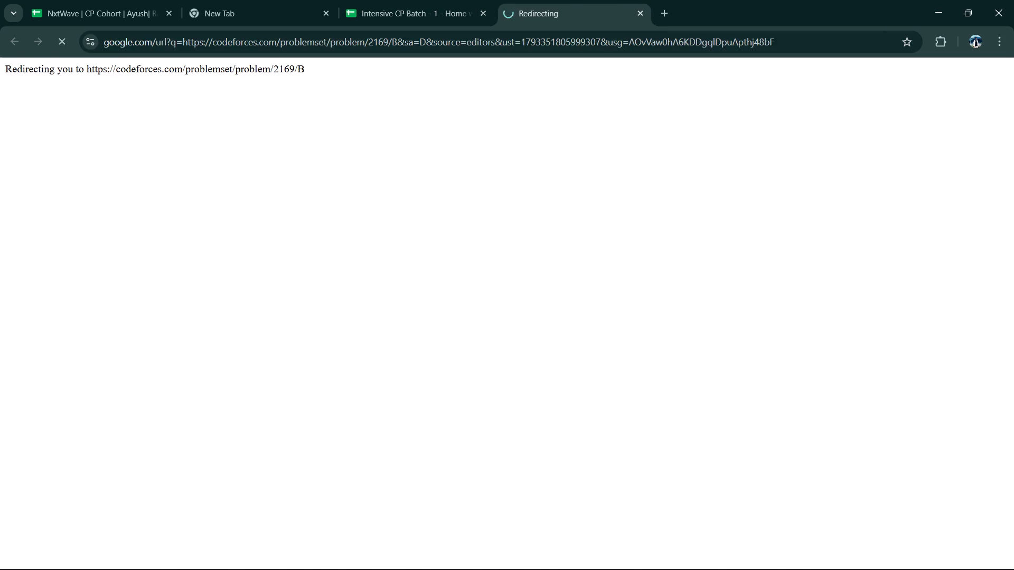
scroll(506, 400, down, 7)
scroll(506, 400, up, 1)
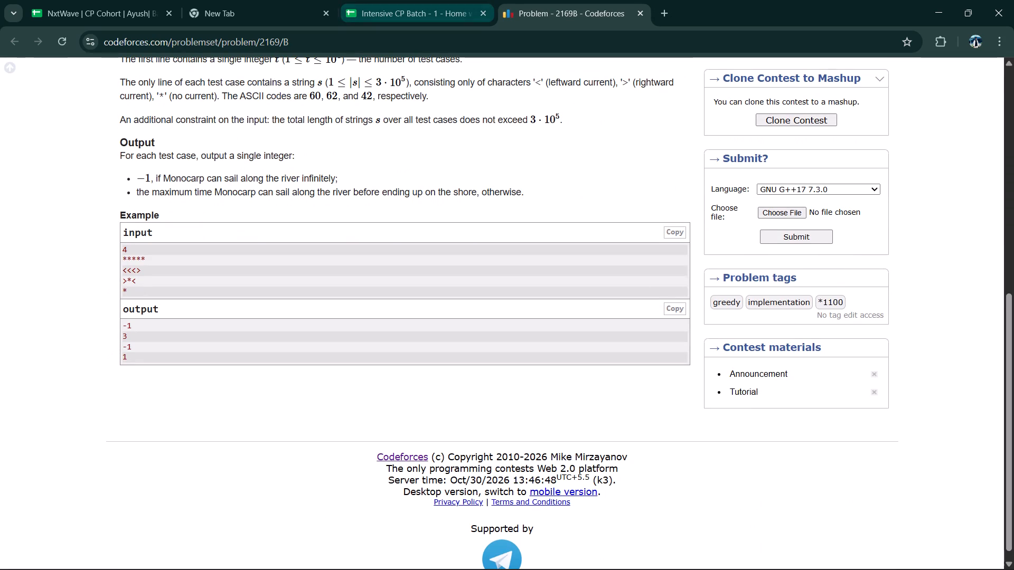
click(642, 14)
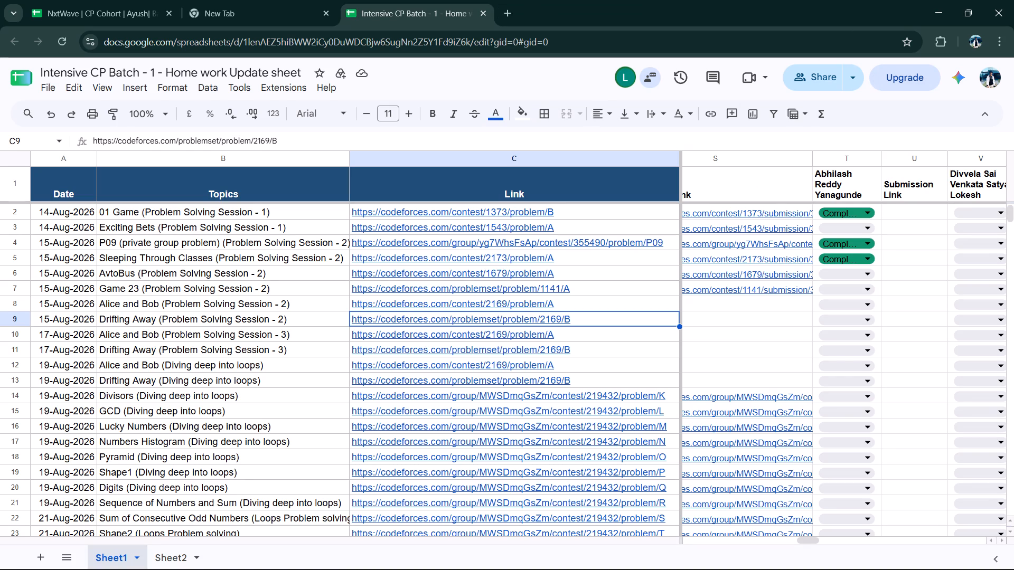
Check the Problem Solving Session - 3 pages, Alice and Bob in row 10 and Drifting Away in row 11, for past submissions.
click(542, 336)
click(470, 357)
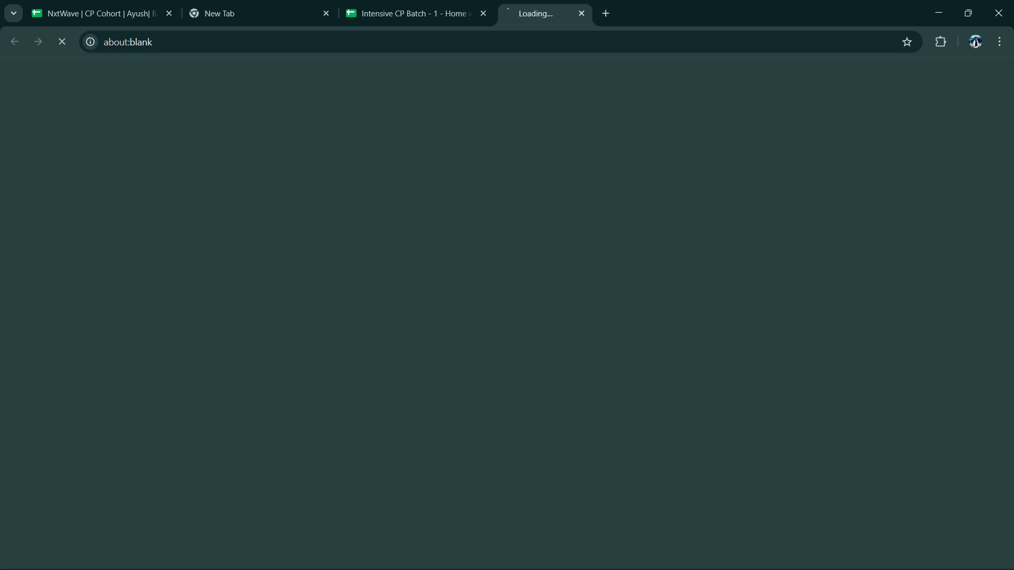
scroll(470, 357, down, 9)
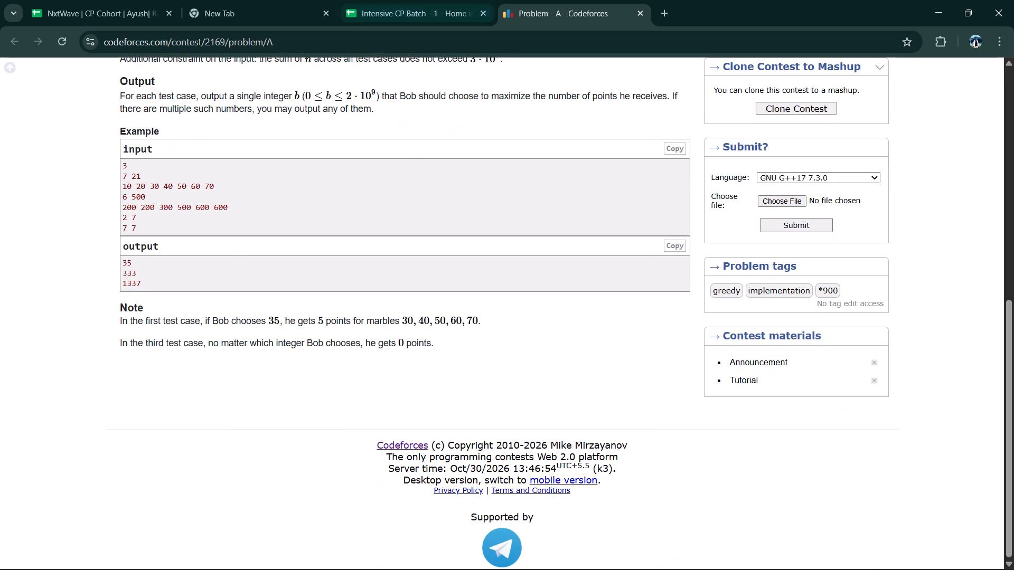
click(397, 0)
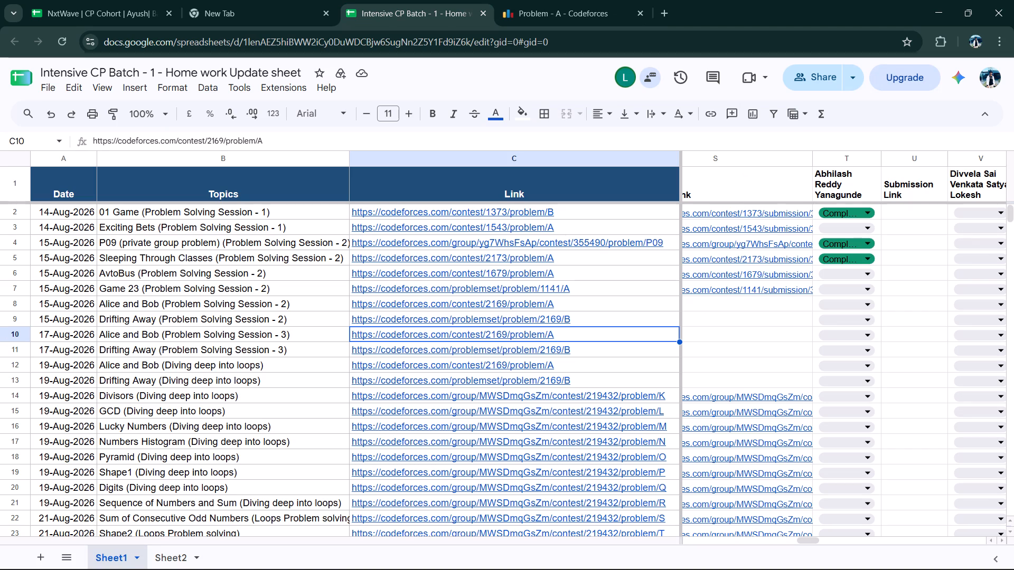
click(470, 349)
click(442, 377)
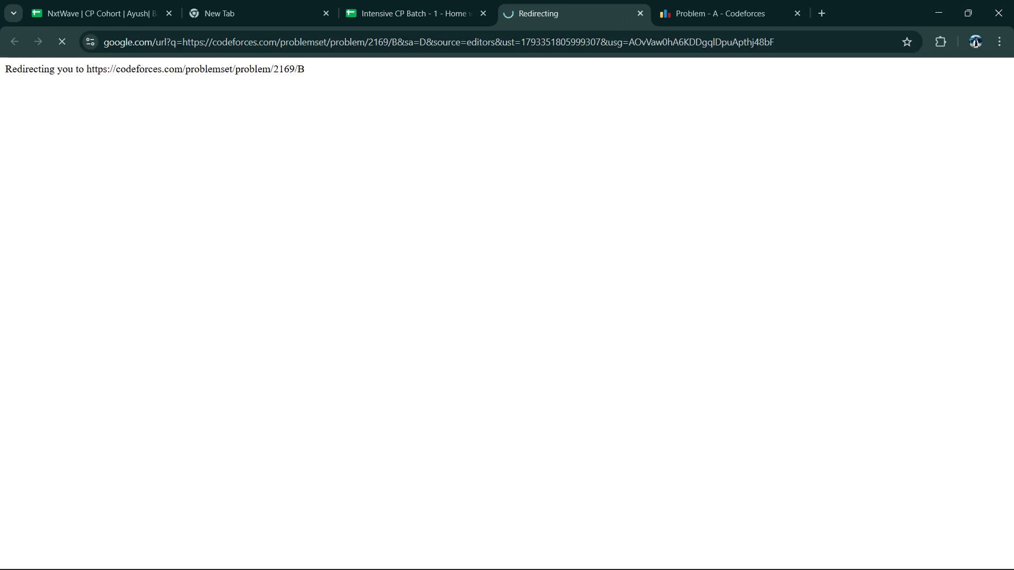
scroll(442, 377, down, 10)
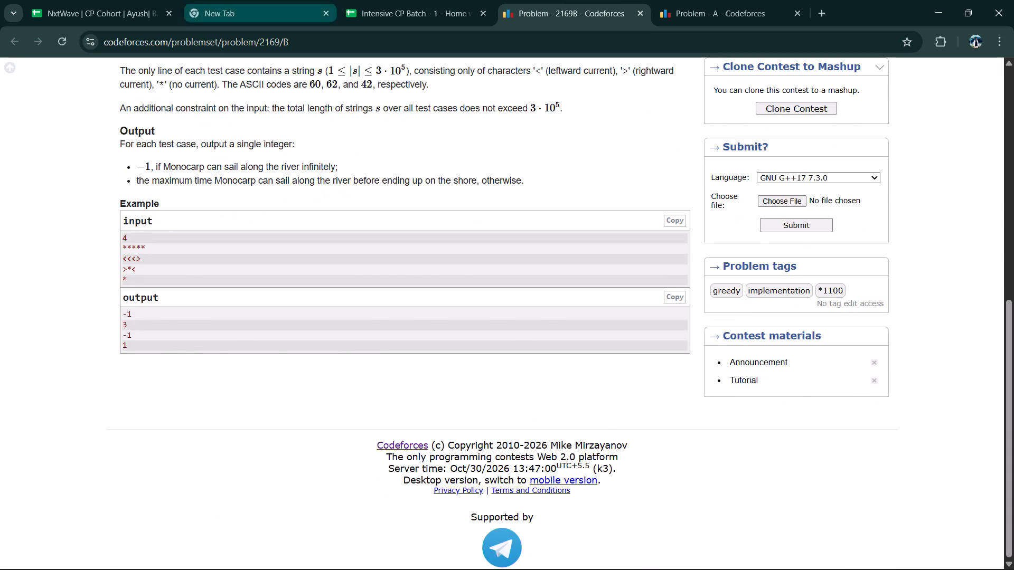
Check the Diving deep into loops pages, Alice and Bob in row 12 and Drifting Away in row 13, for past submissions.
click(409, 0)
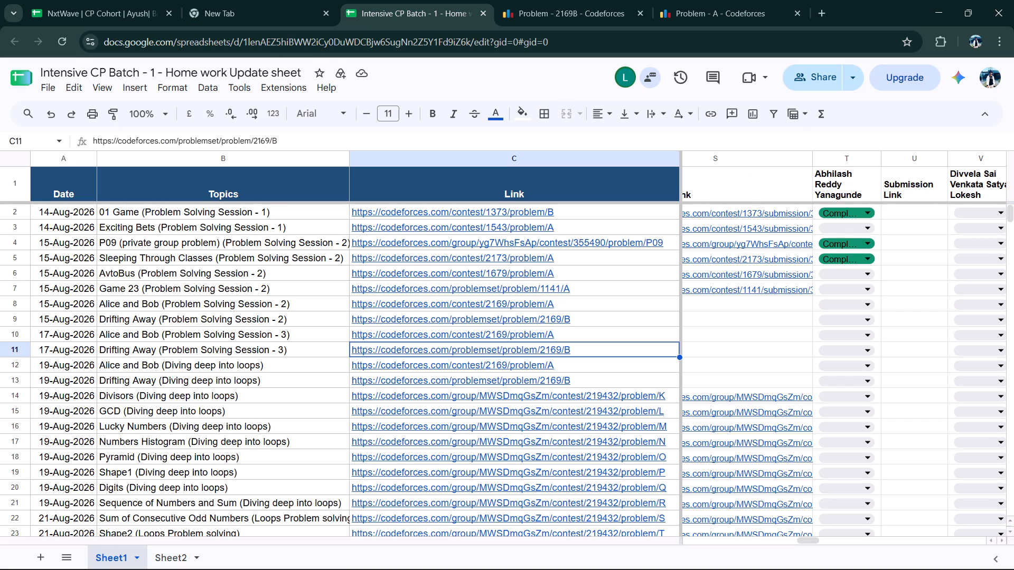
click(482, 367)
click(471, 387)
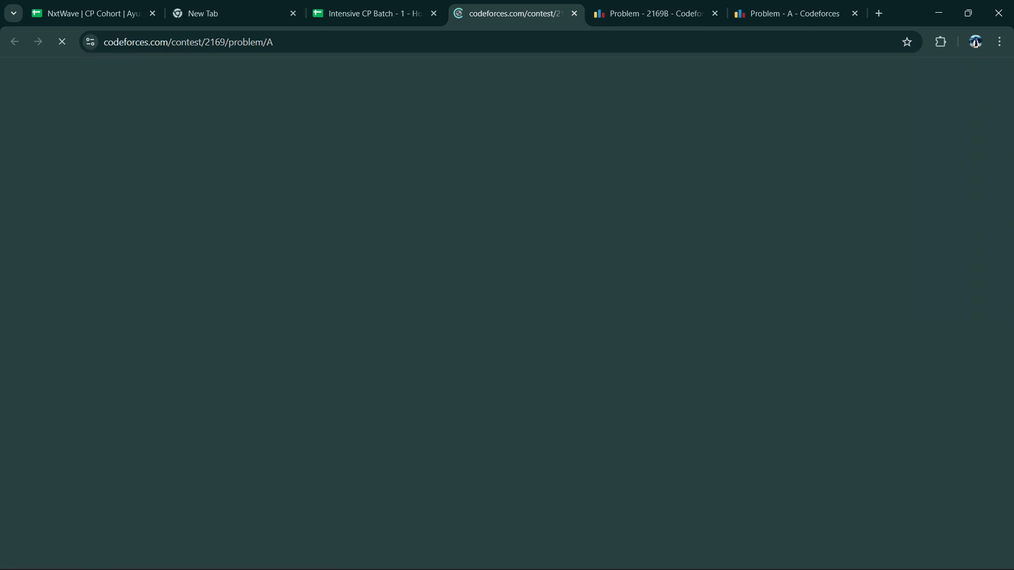
scroll(471, 387, down, 7)
click(389, 0)
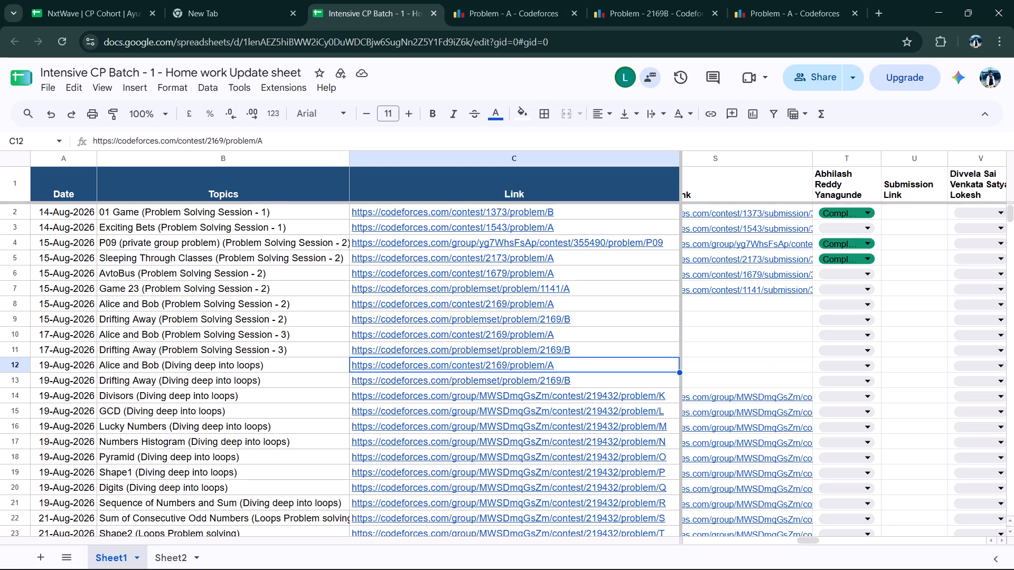
click(501, 380)
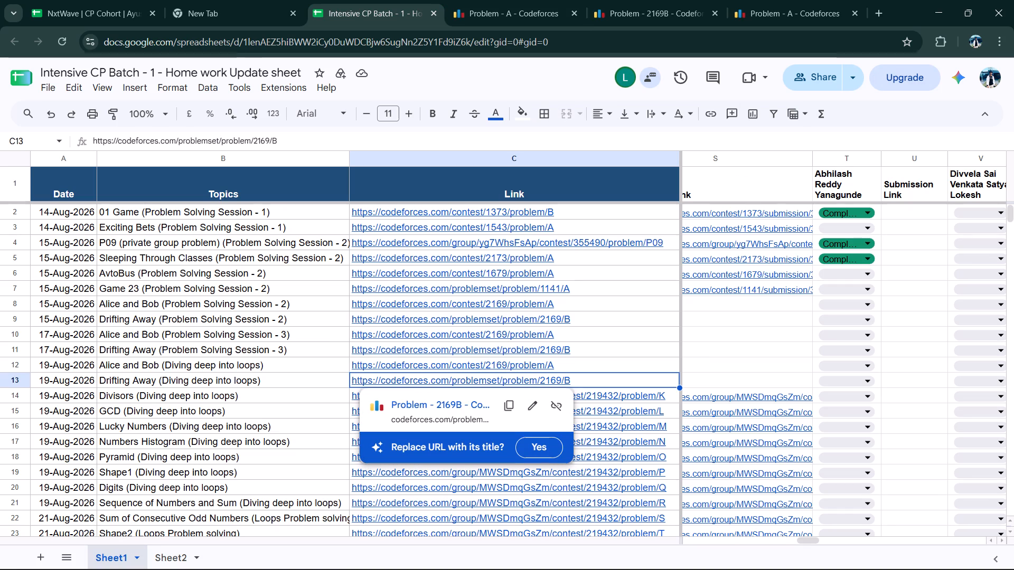
click(469, 401)
scroll(469, 401, down, 6)
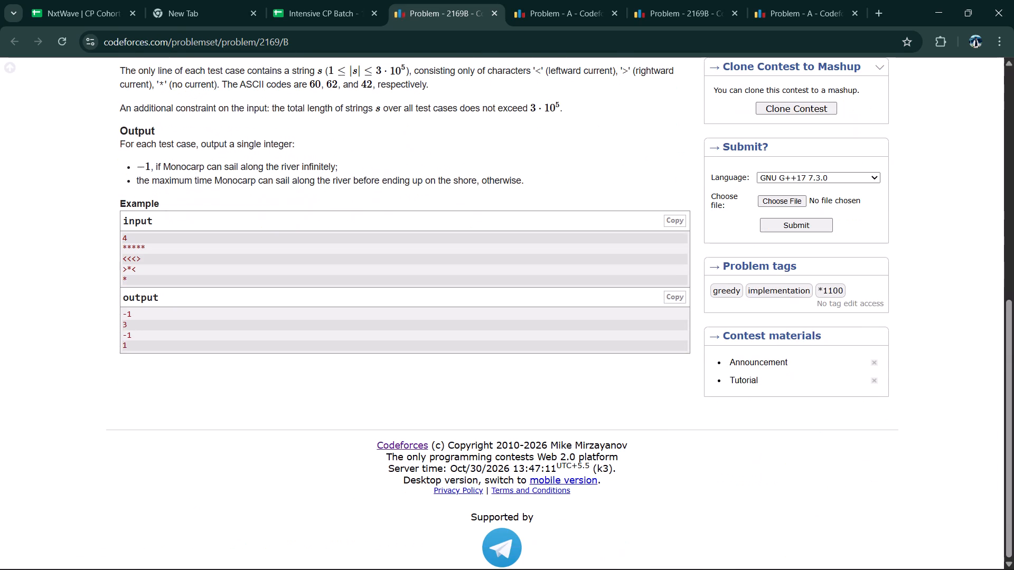
From the homework sheet, check the row 14 Divisors problem page for past submissions and set its column T status to Completed.
click(353, 0)
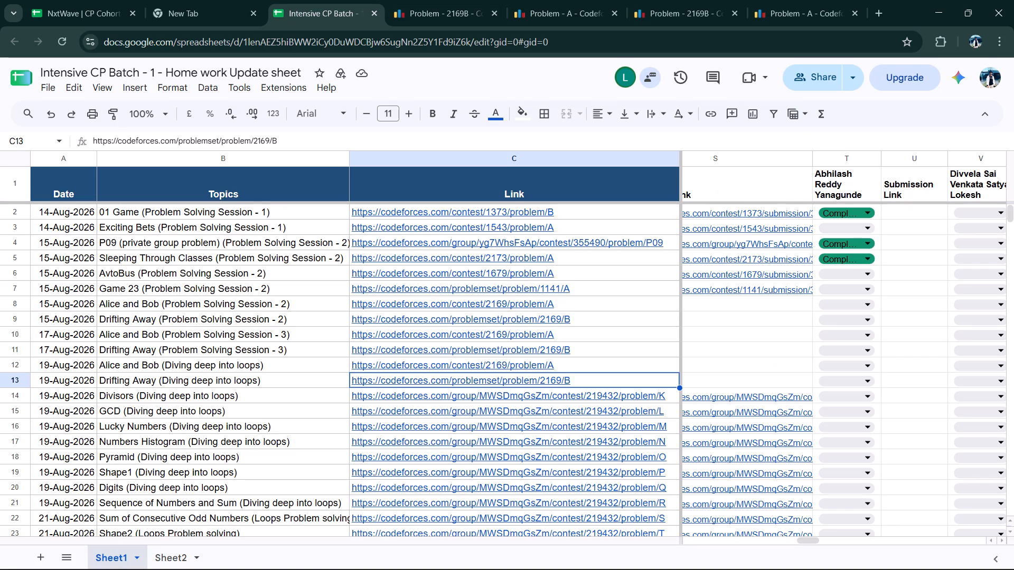
click(496, 396)
click(442, 421)
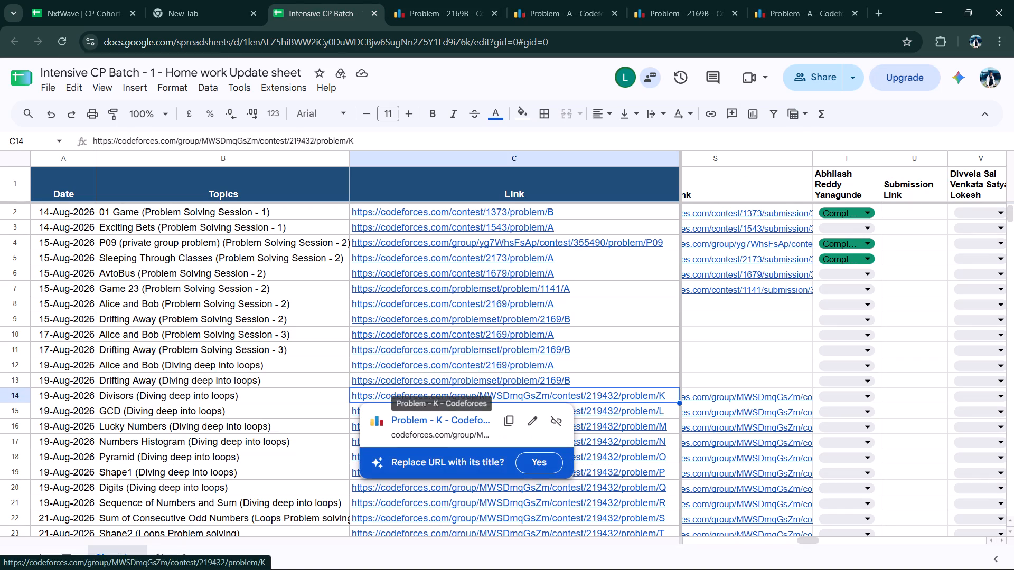
scroll(442, 421, down, 11)
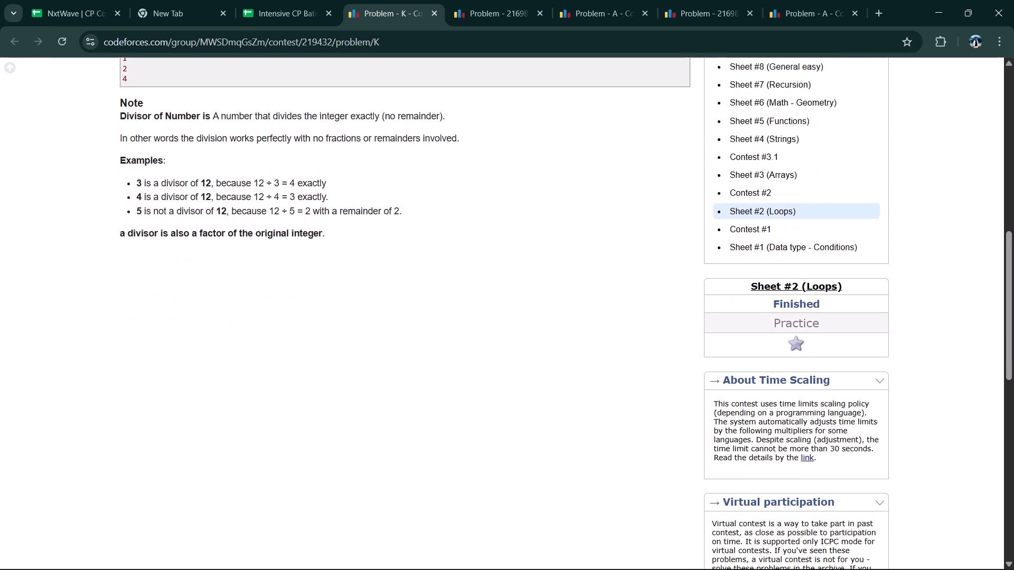
scroll(442, 421, down, 3)
scroll(442, 421, up, 4)
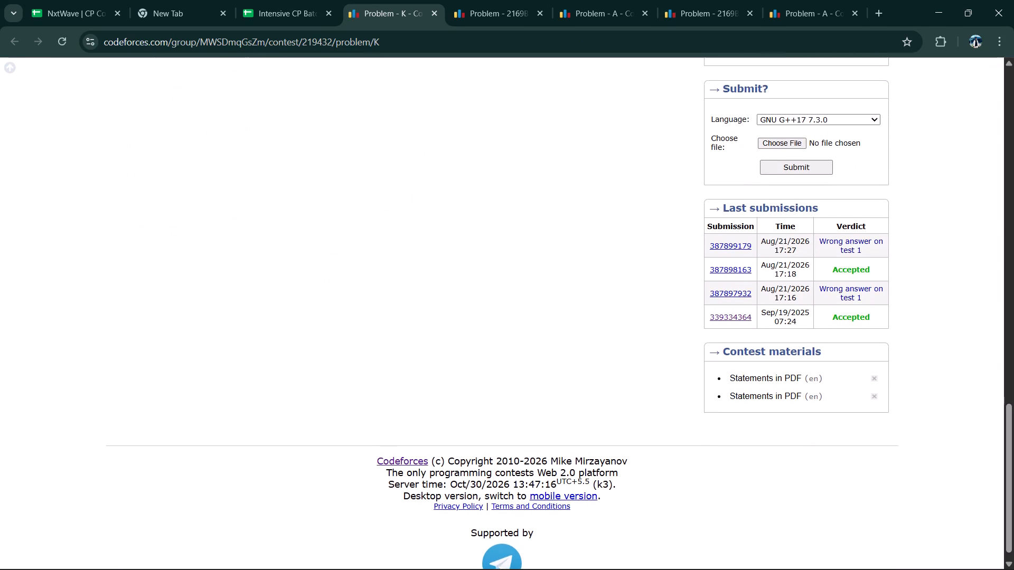
scroll(442, 421, up, 5)
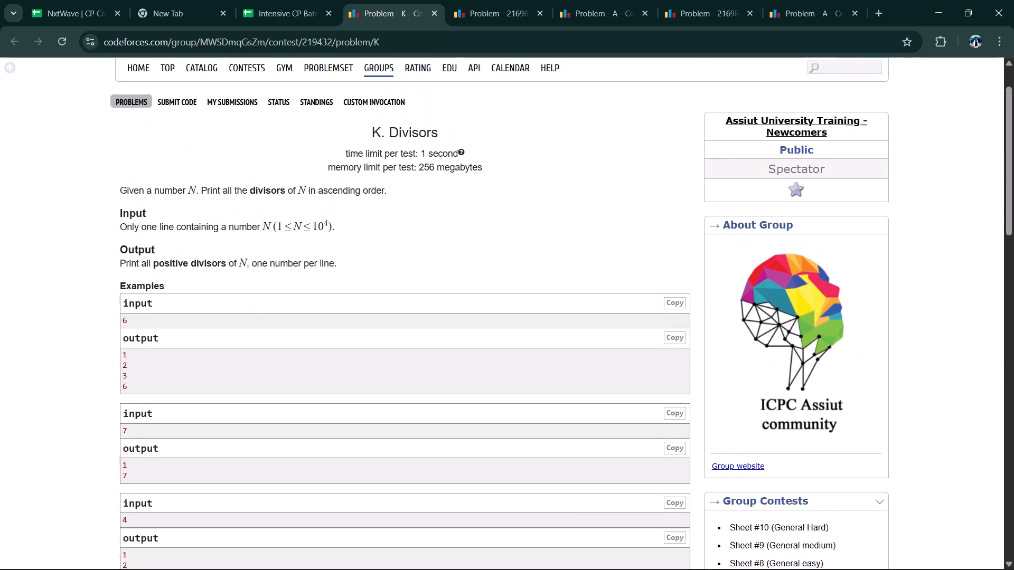
click(300, 0)
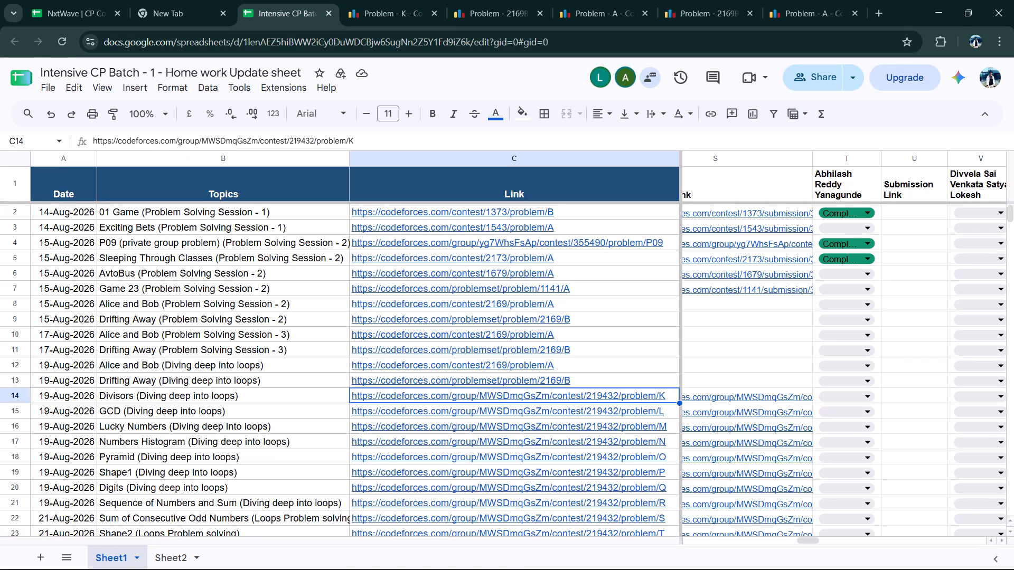
click(870, 395)
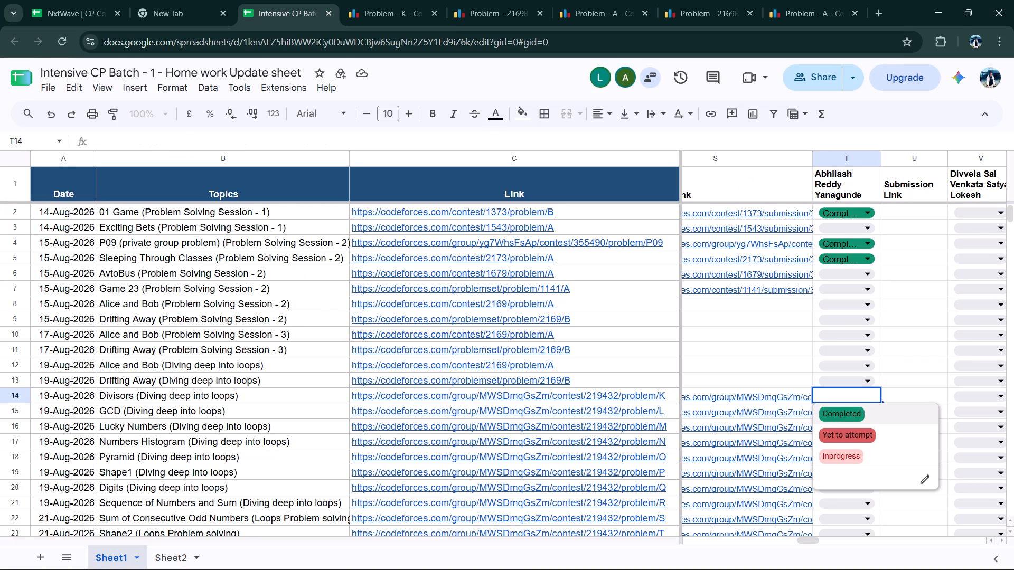
click(856, 409)
Check the row 15 GCD problem page for past submissions and set its column T status to Completed.
click(648, 411)
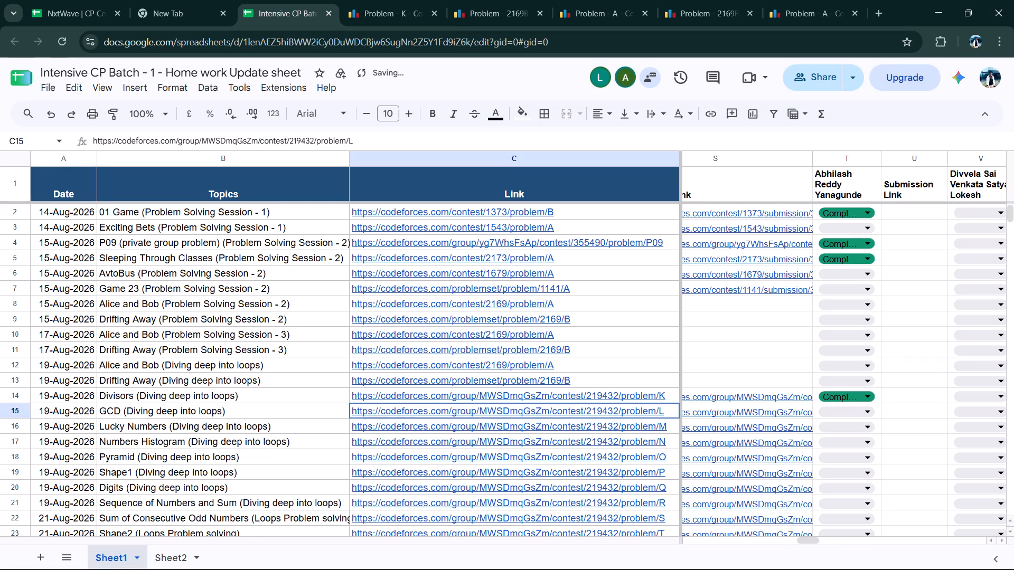
click(465, 434)
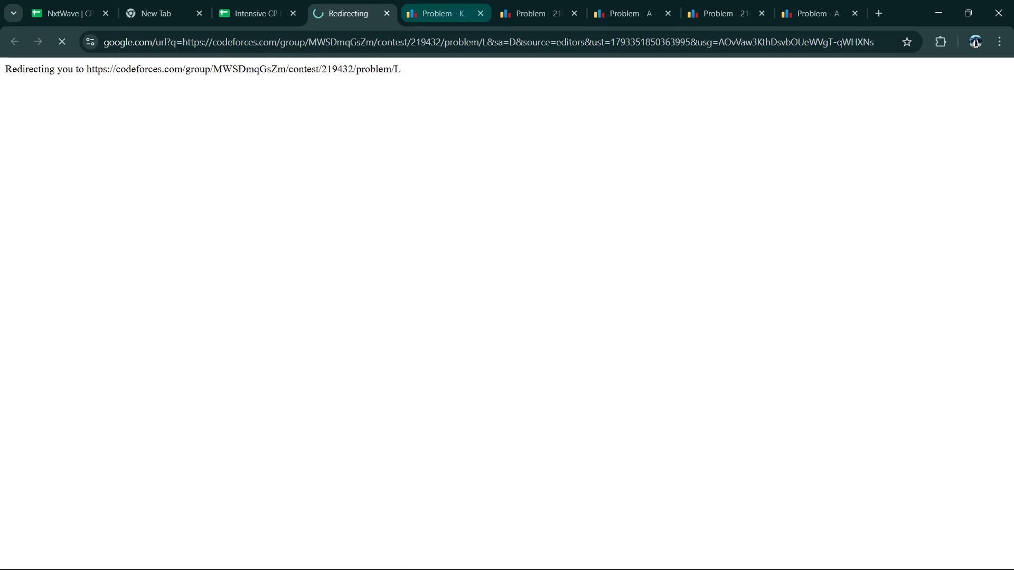
scroll(438, 295, down, 11)
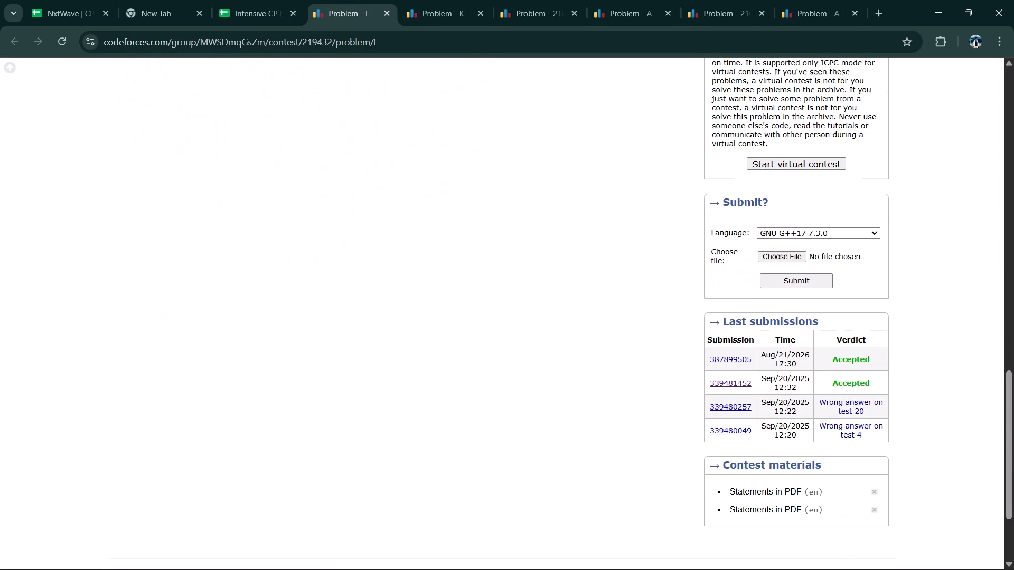
scroll(438, 295, down, 1)
click(287, 0)
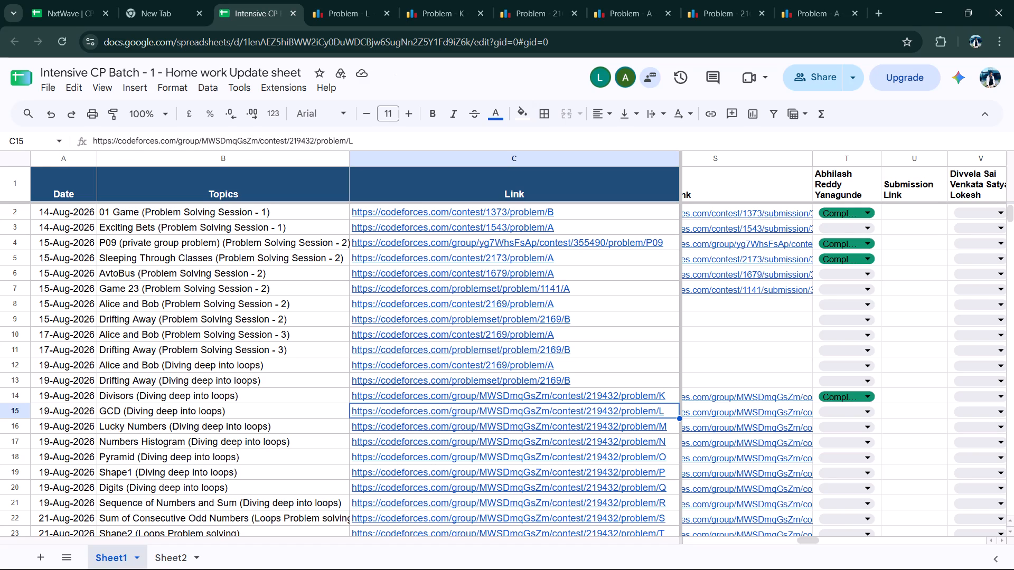
click(868, 413)
click(856, 429)
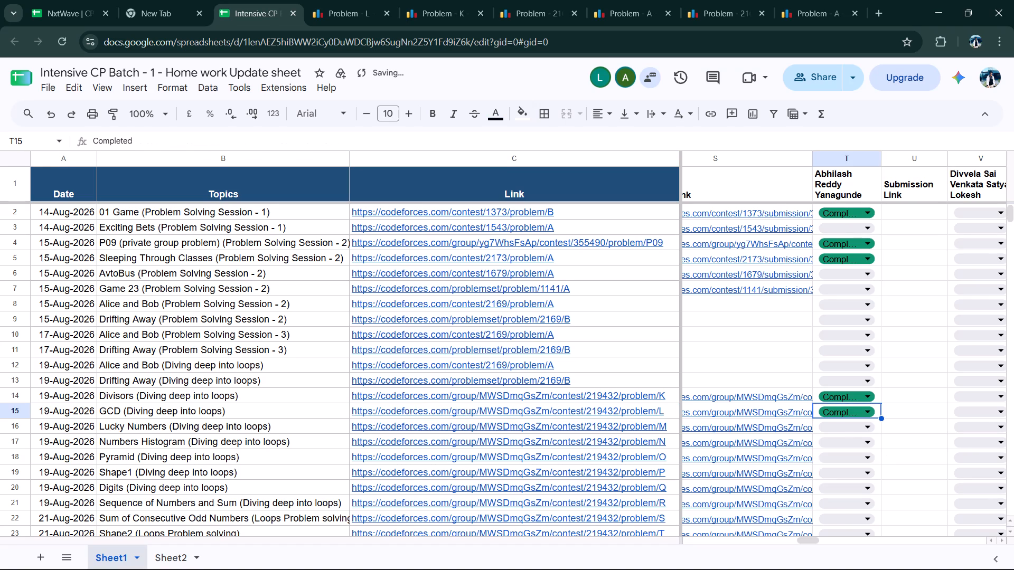
Check the row 16 Lucky Numbers problem page for past submissions and set its column T status to Completed.
click(651, 426)
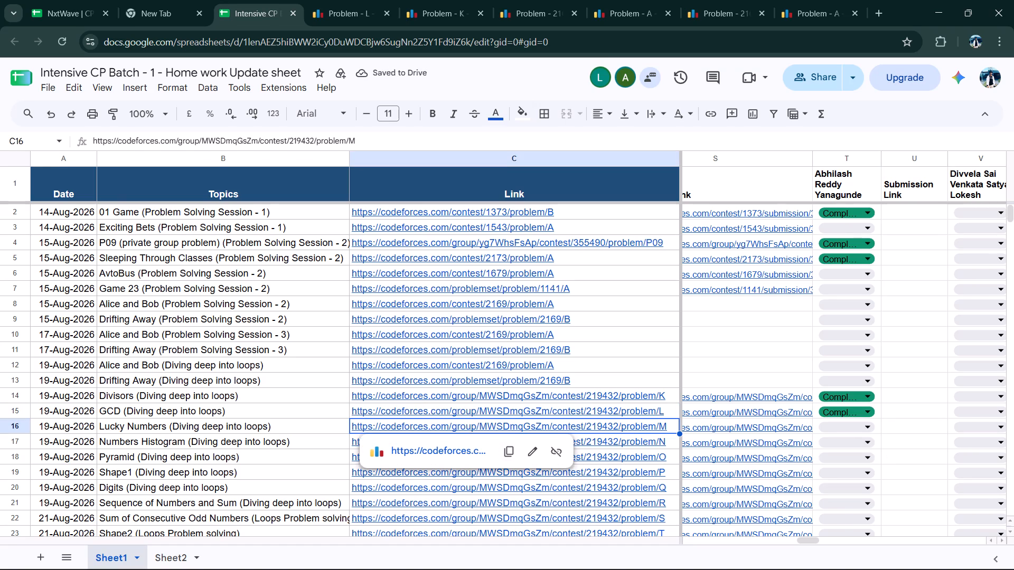
click(464, 448)
scroll(464, 448, down, 6)
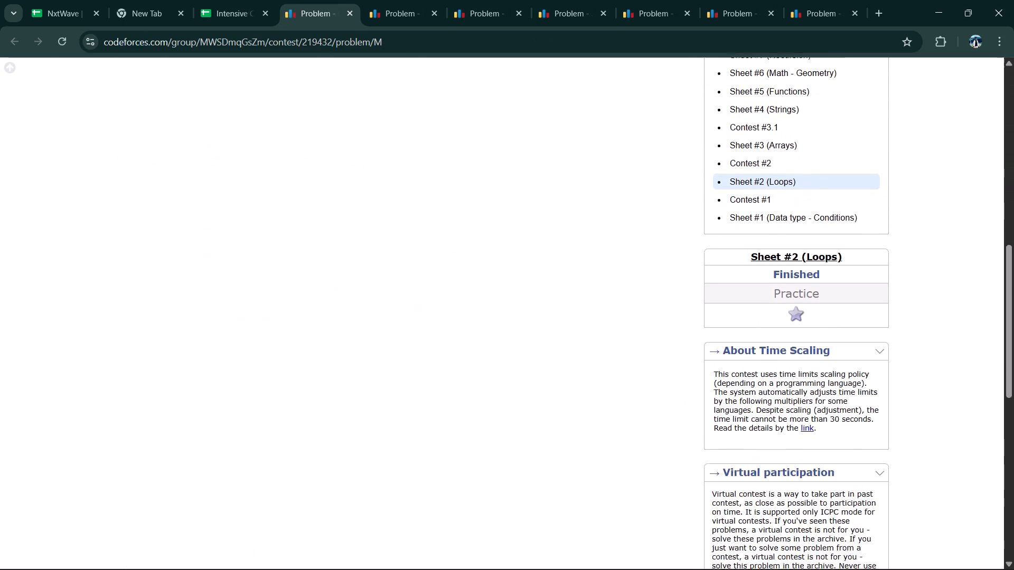
scroll(464, 448, down, 6)
click(218, 0)
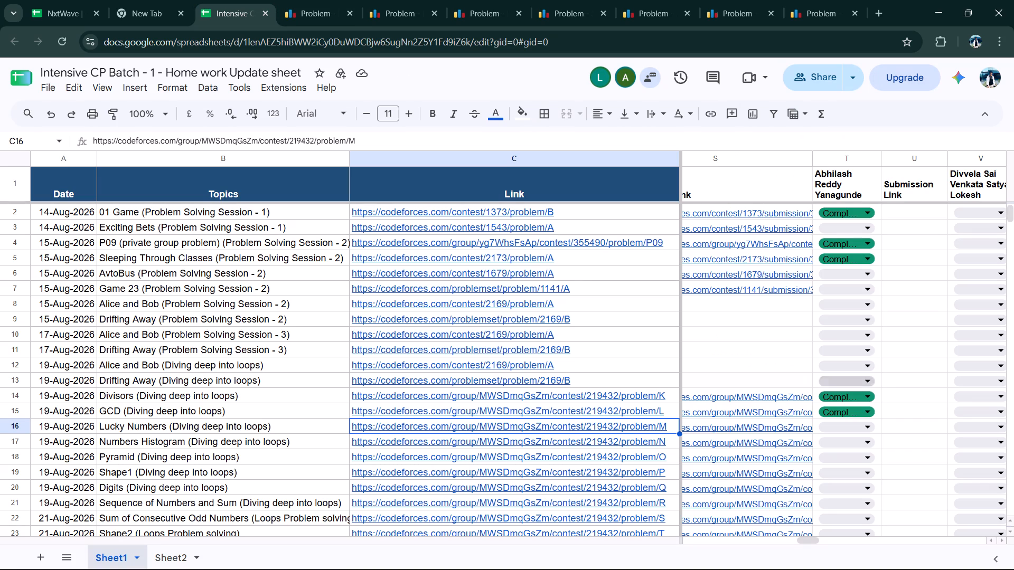
click(866, 427)
click(852, 441)
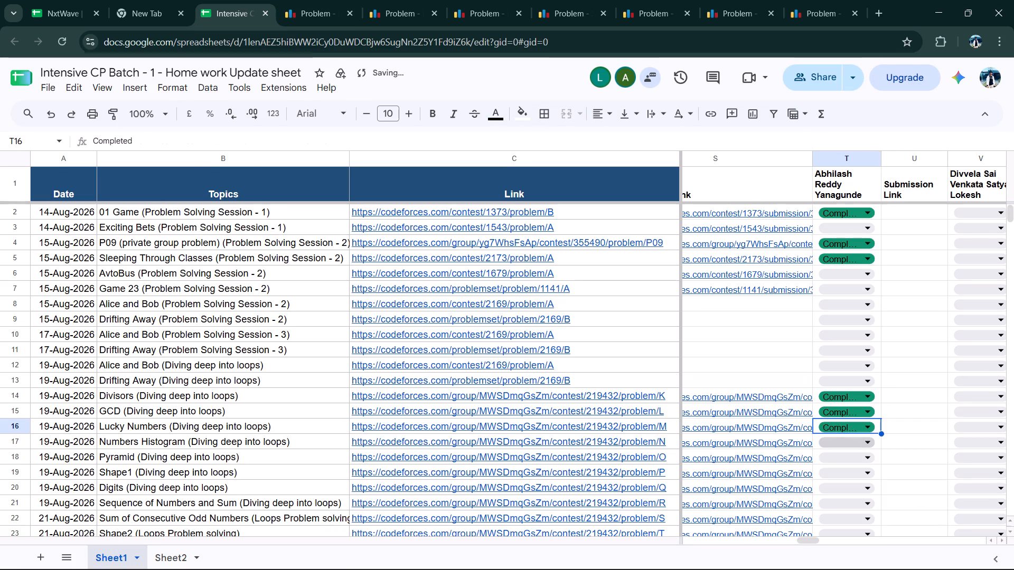
Check the row 17 Numbers Histogram problem page for past submissions and set its column T status to Completed.
click(645, 440)
click(475, 465)
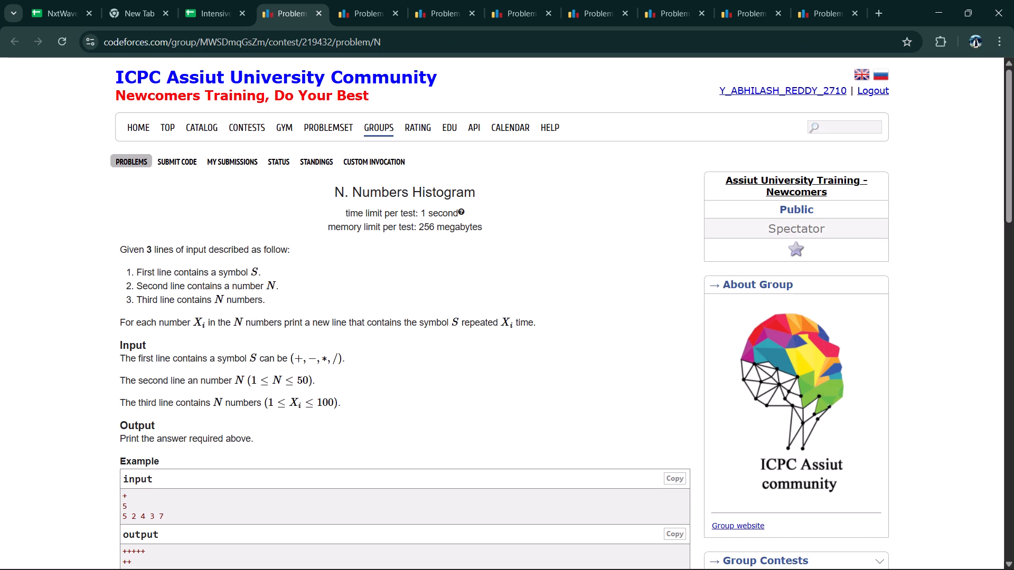
scroll(367, 391, down, 11)
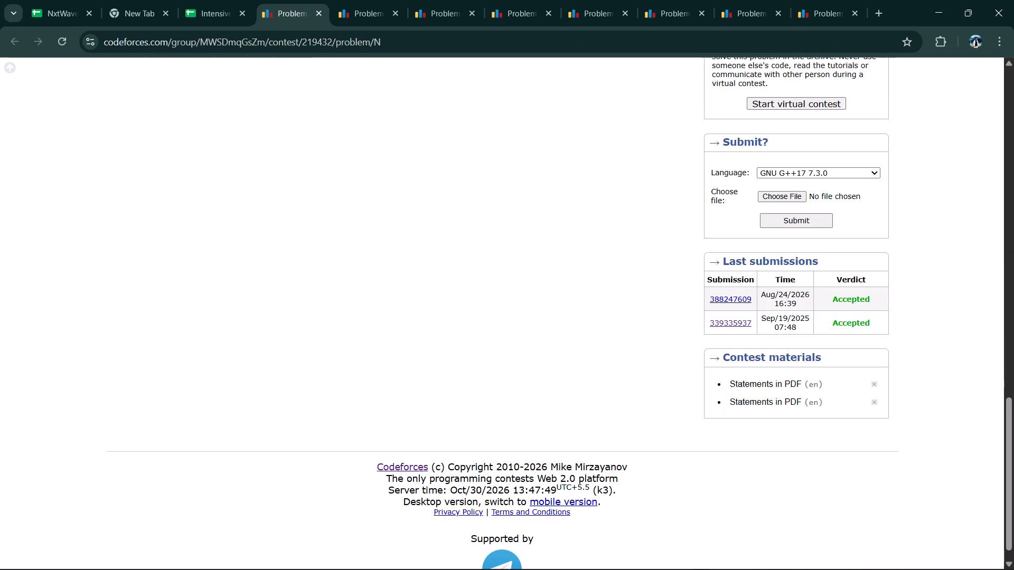
click(217, 0)
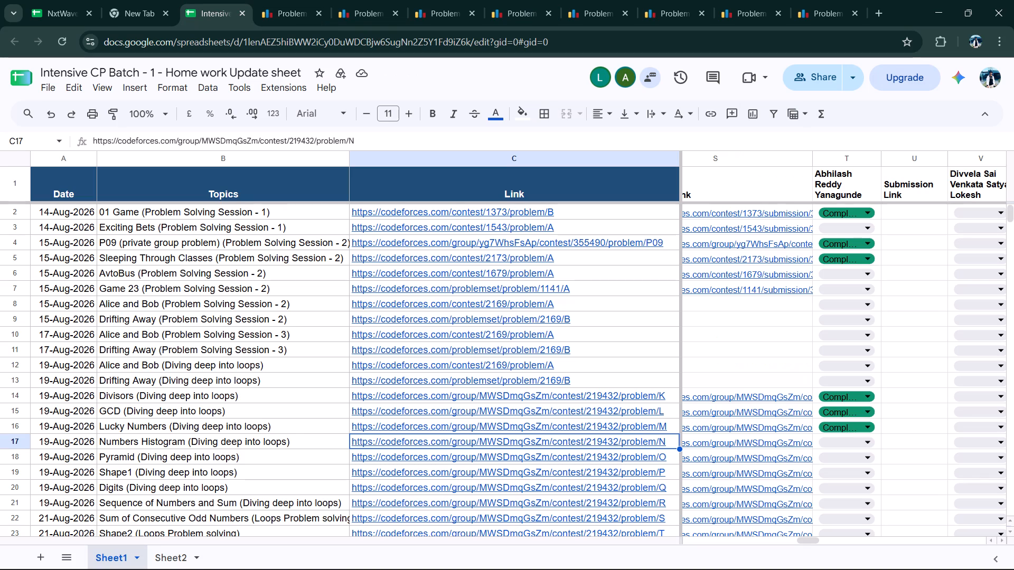
click(866, 441)
click(852, 457)
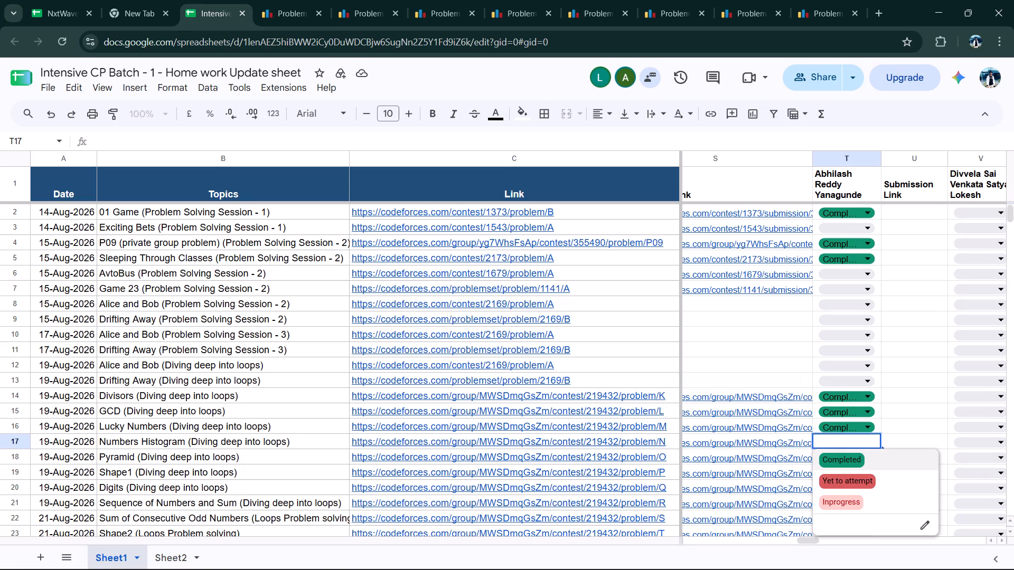
Close all the open Codeforces problem tabs, leaving the homework sheet open.
triple_click(317, 13)
triple_click(317, 13)
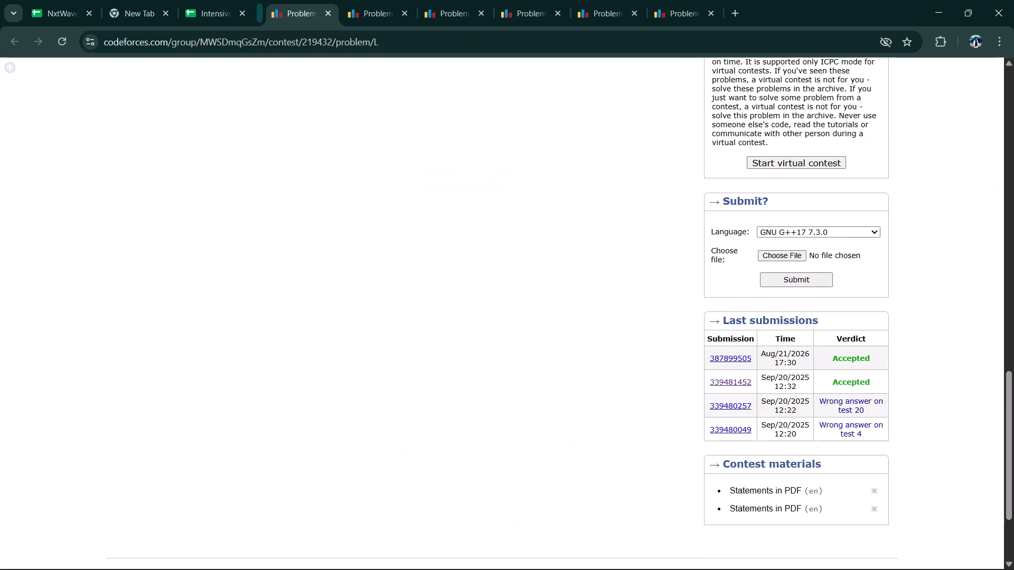
triple_click(317, 13)
triple_click(317, 13)
triple_click(317, 13)
double_click(317, 13)
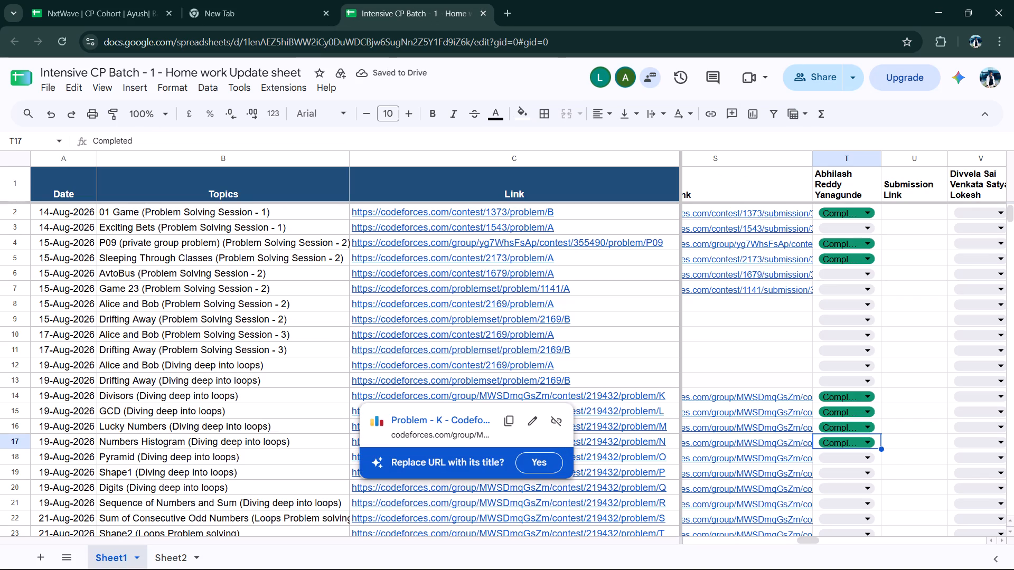
Check the row 18 Pyramid problem page for past submissions and set its column T status to Completed.
click(607, 457)
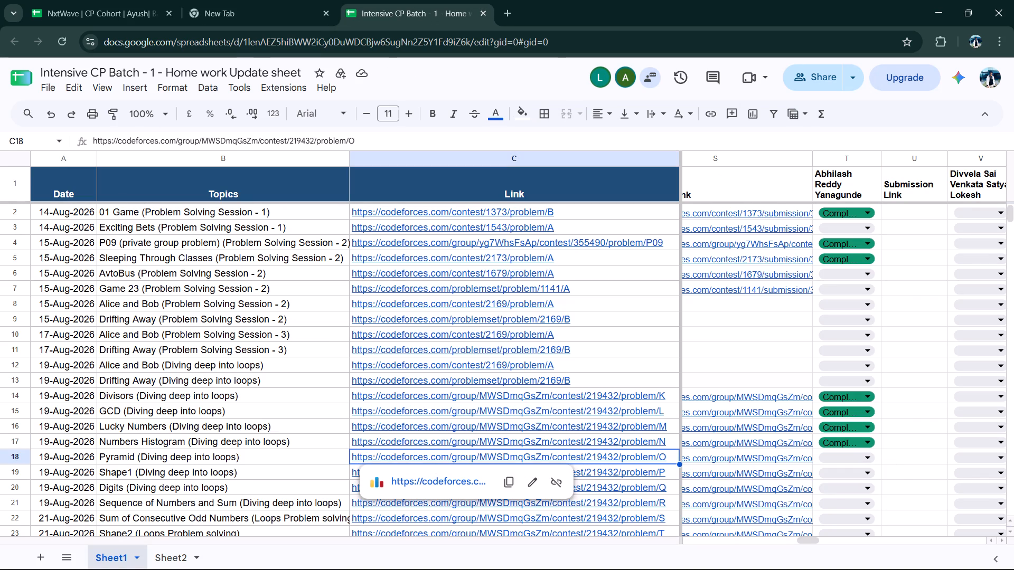
click(467, 474)
scroll(436, 338, down, 6)
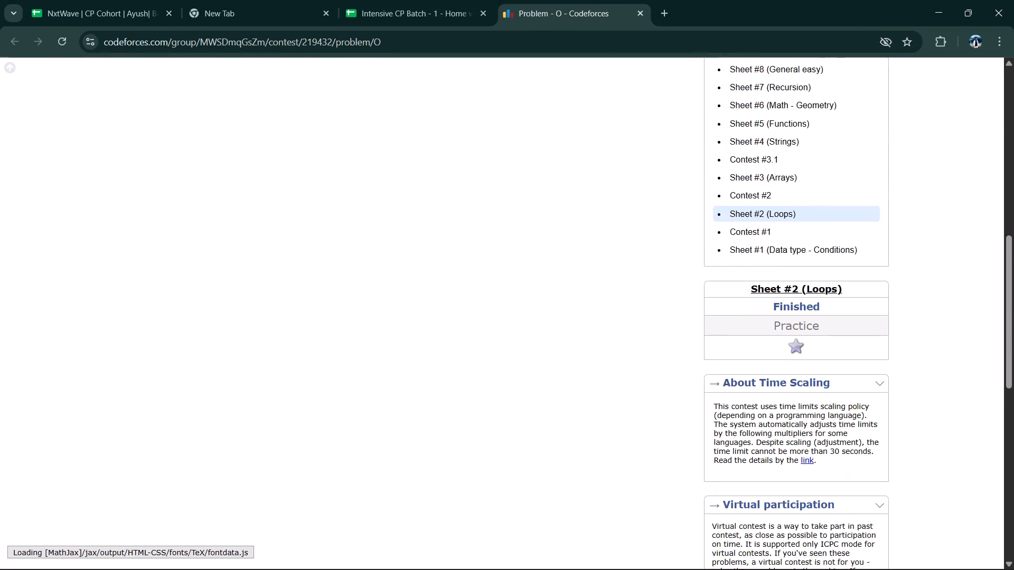
scroll(483, 290, down, 7)
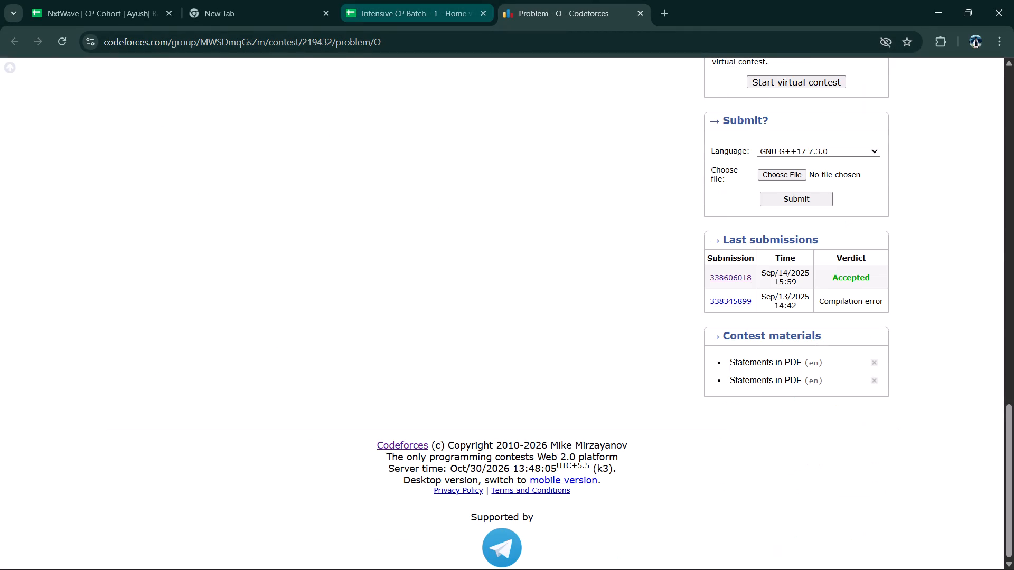
click(449, 0)
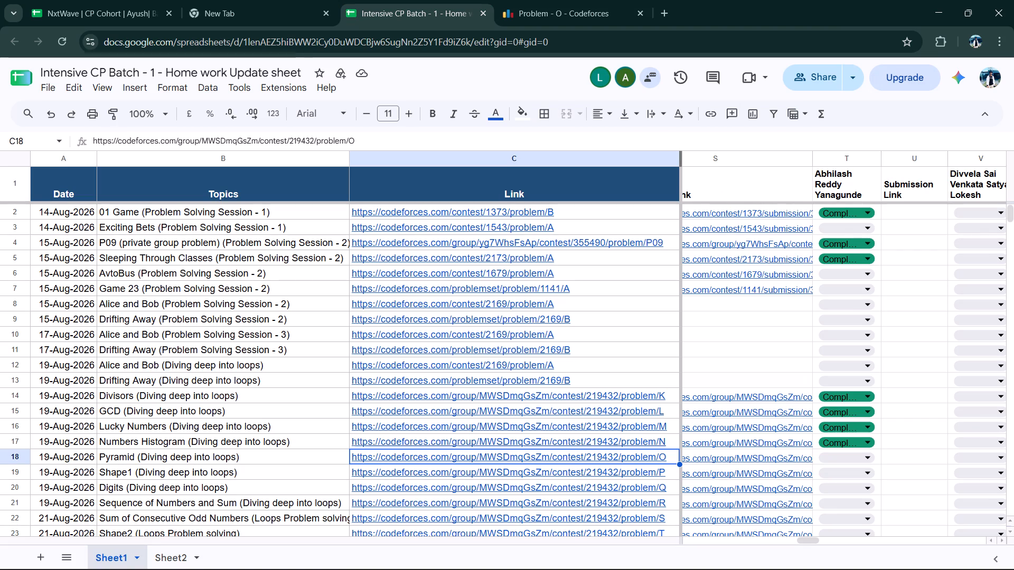
double_click(850, 454)
click(829, 393)
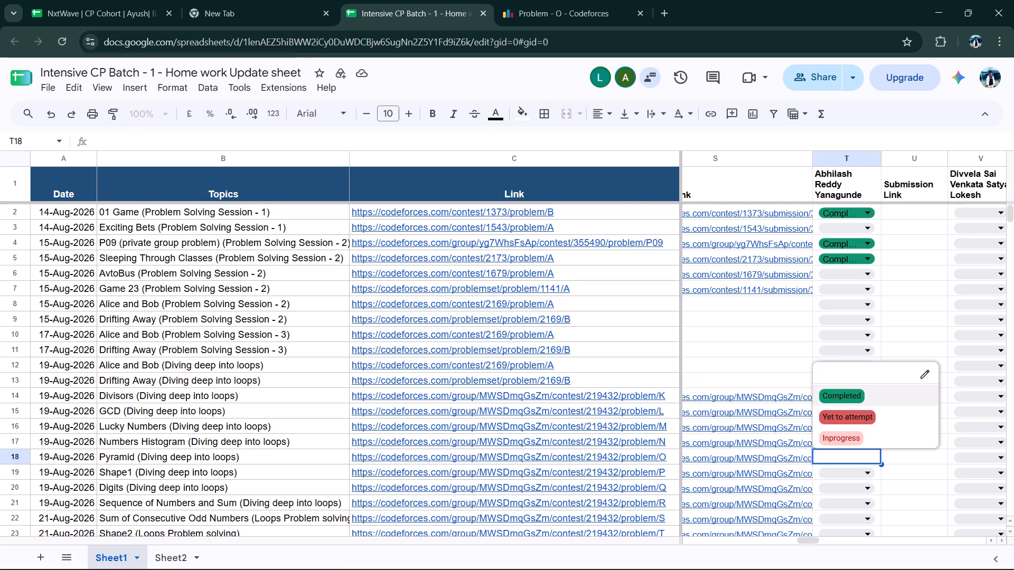
Open the row 19 Shape1 problem link, check its page for past submissions, and return to the homework sheet.
click(643, 474)
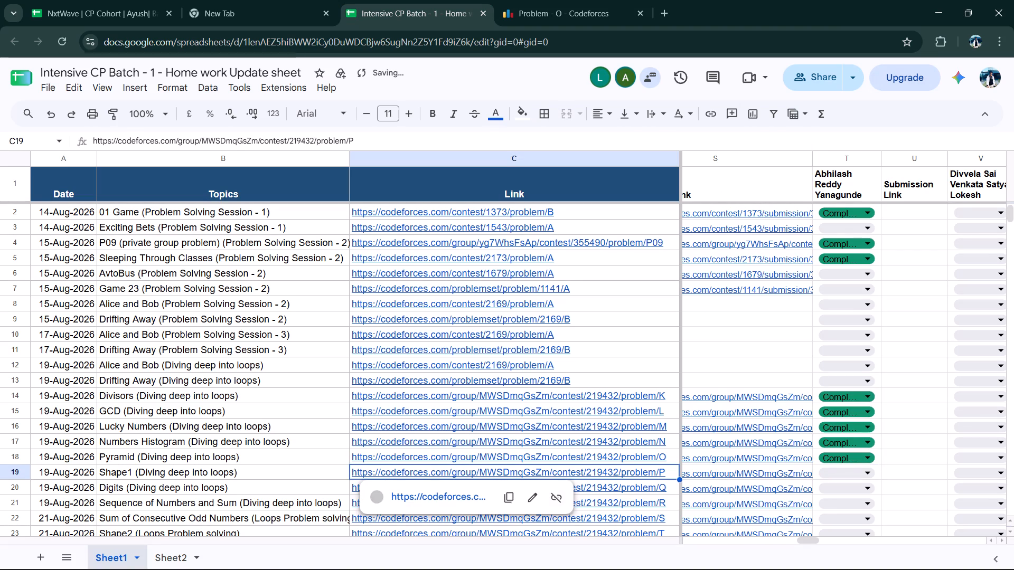
click(467, 491)
scroll(498, 381, down, 7)
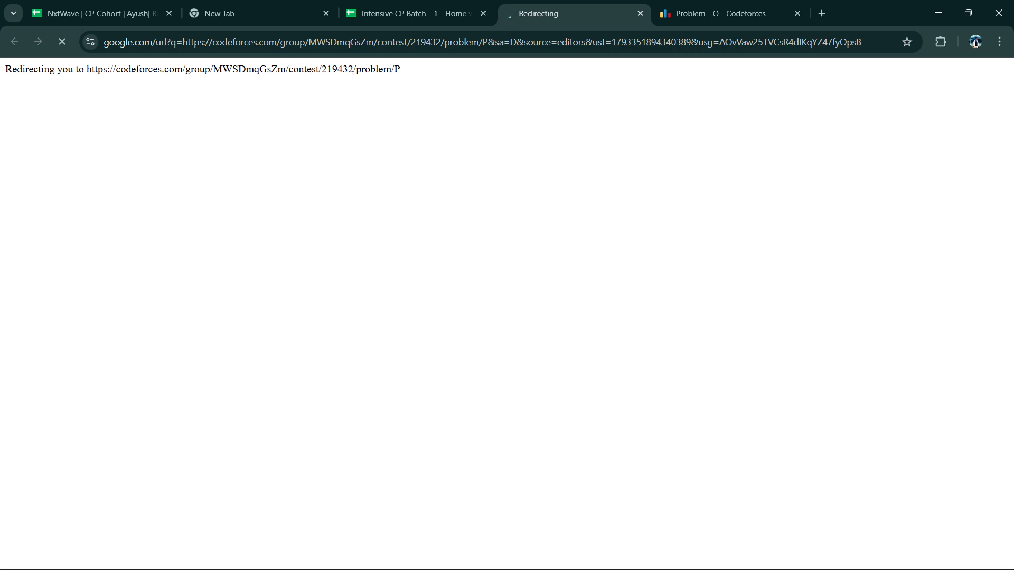
scroll(498, 381, down, 10)
scroll(498, 381, up, 5)
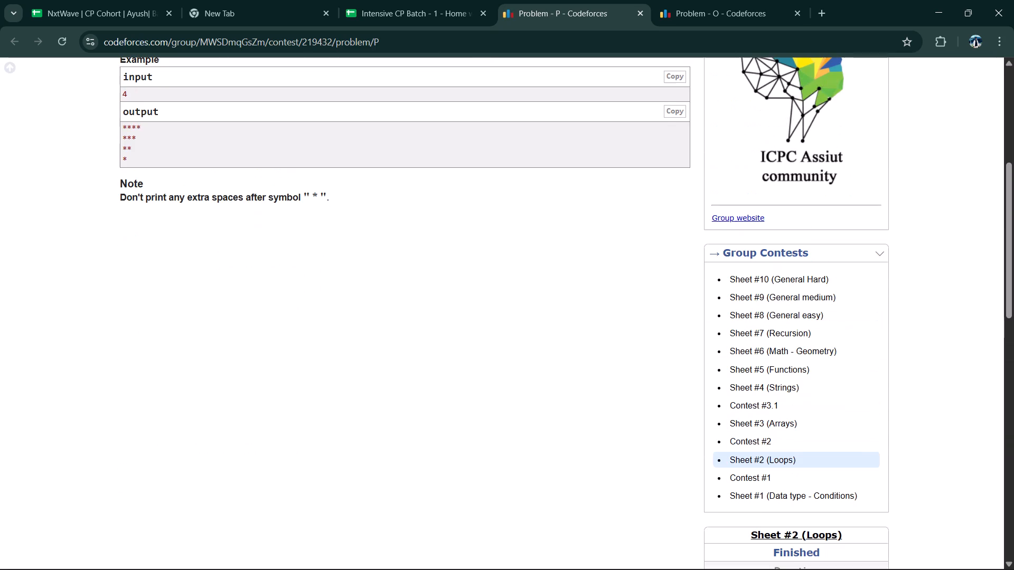
scroll(498, 381, down, 10)
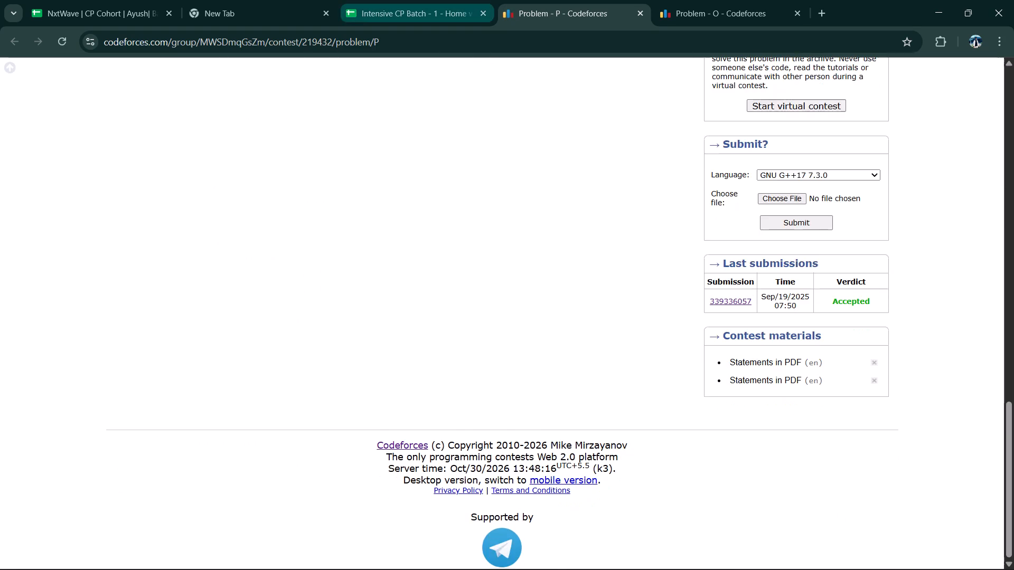
click(433, 0)
Open the row 29 Three Numbers problem link, check its page for past submissions, and return to the homework sheet.
scroll(584, 496, down, 1)
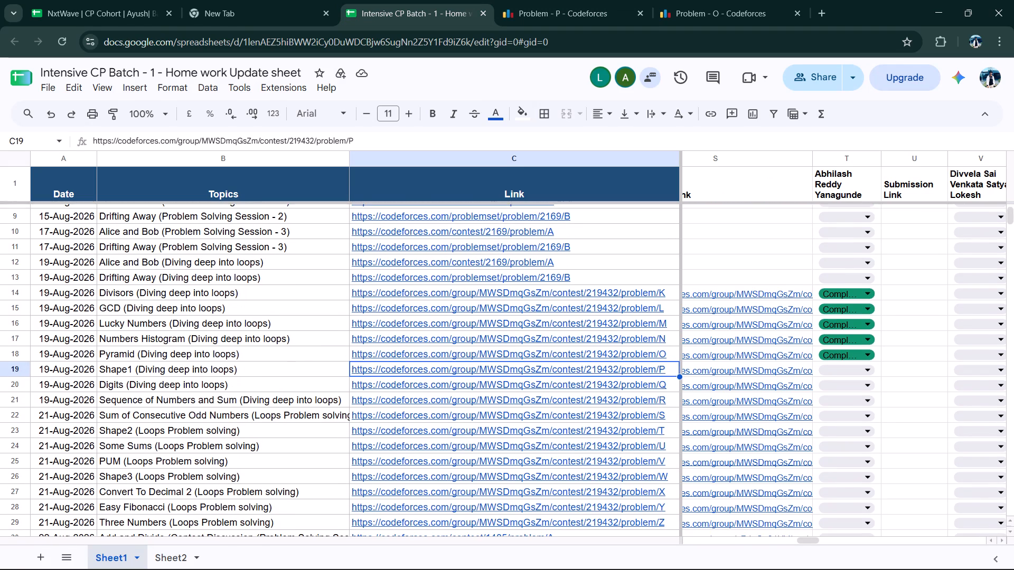
scroll(584, 496, down, 2)
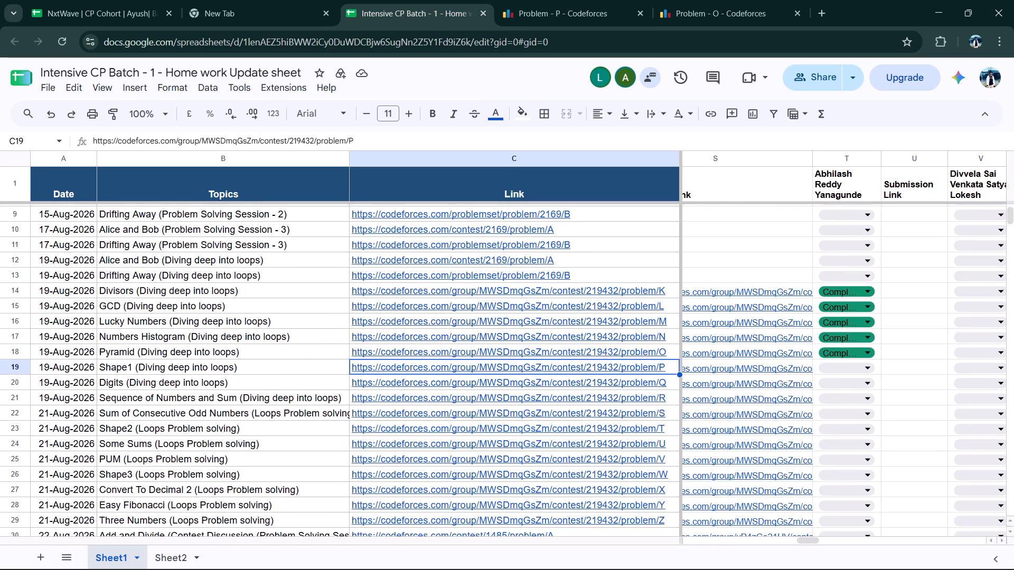
scroll(584, 496, down, 2)
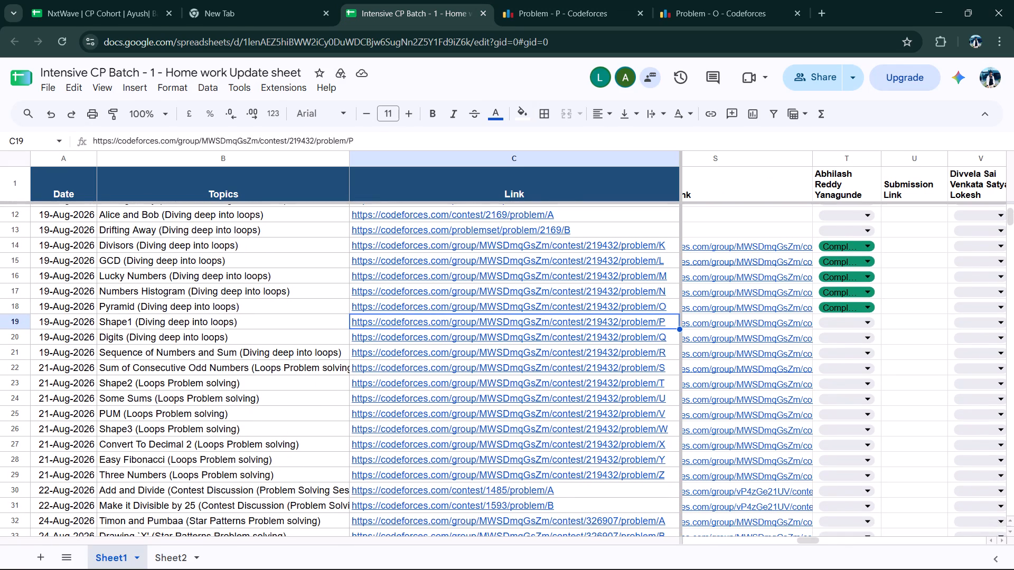
click(613, 473)
click(470, 495)
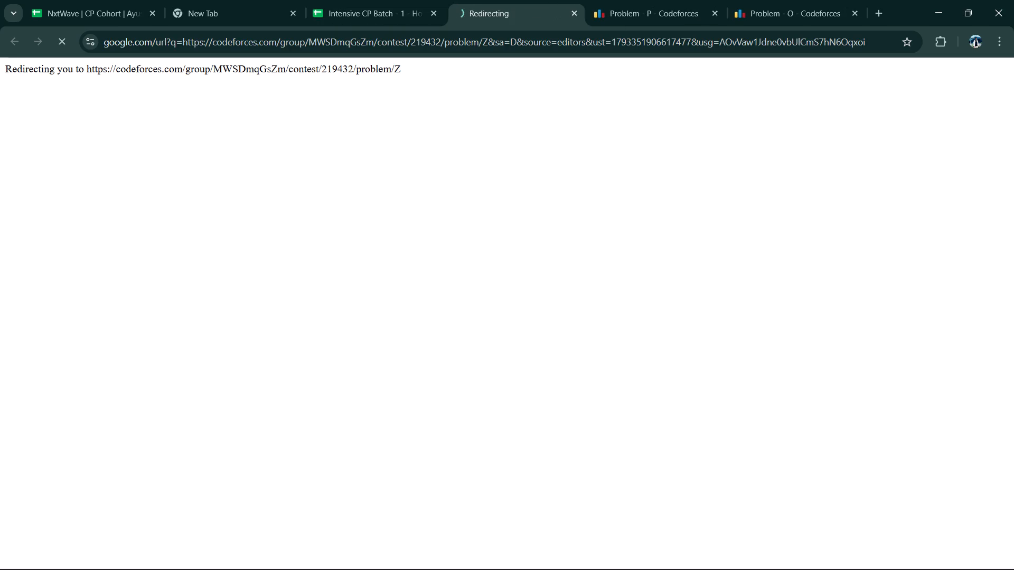
scroll(470, 495, down, 19)
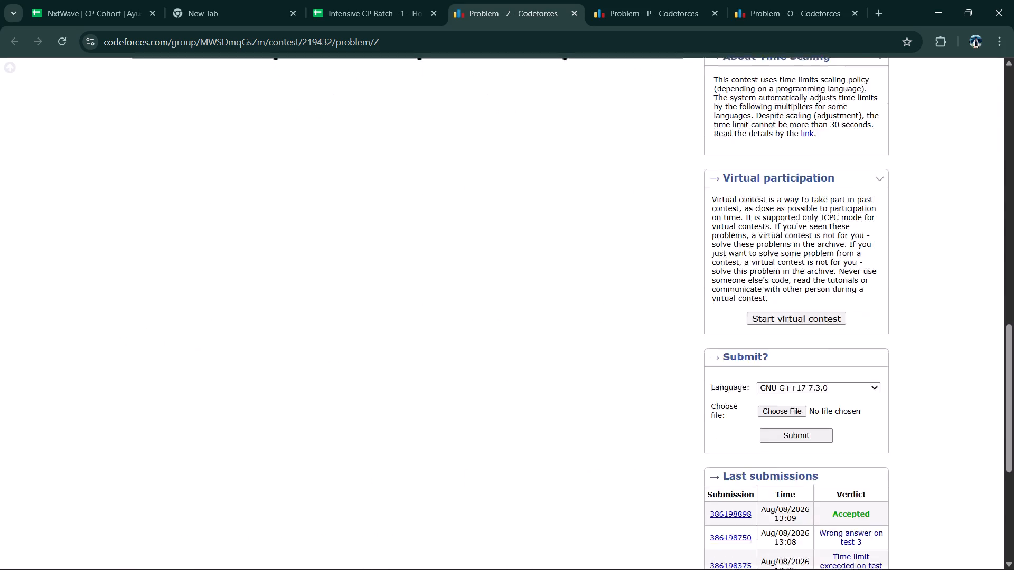
scroll(470, 495, down, 3)
click(305, 0)
click(334, 0)
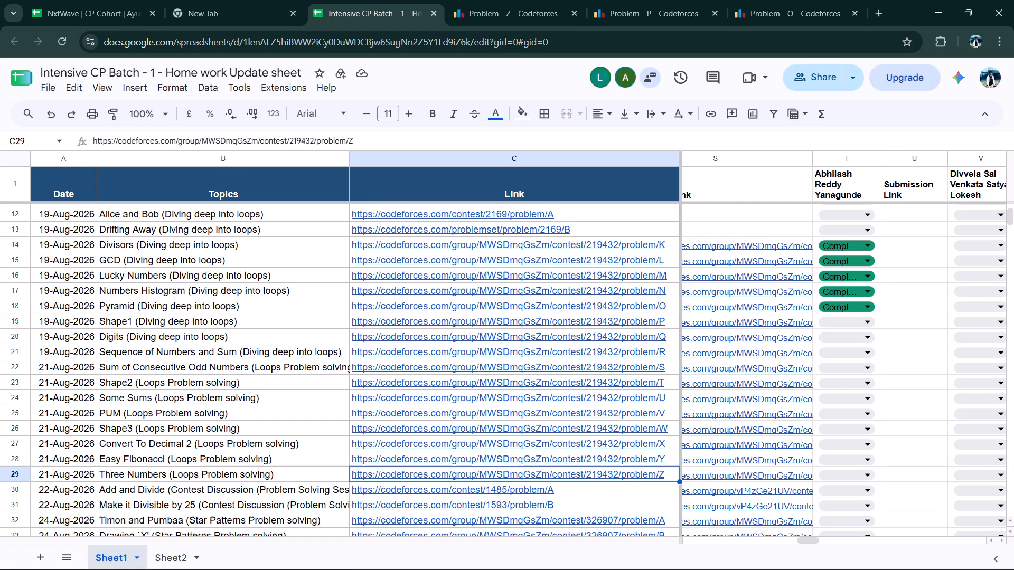
Set the column T status to Completed for rows 25 to 29, from PUM through Three Numbers.
click(868, 476)
click(849, 413)
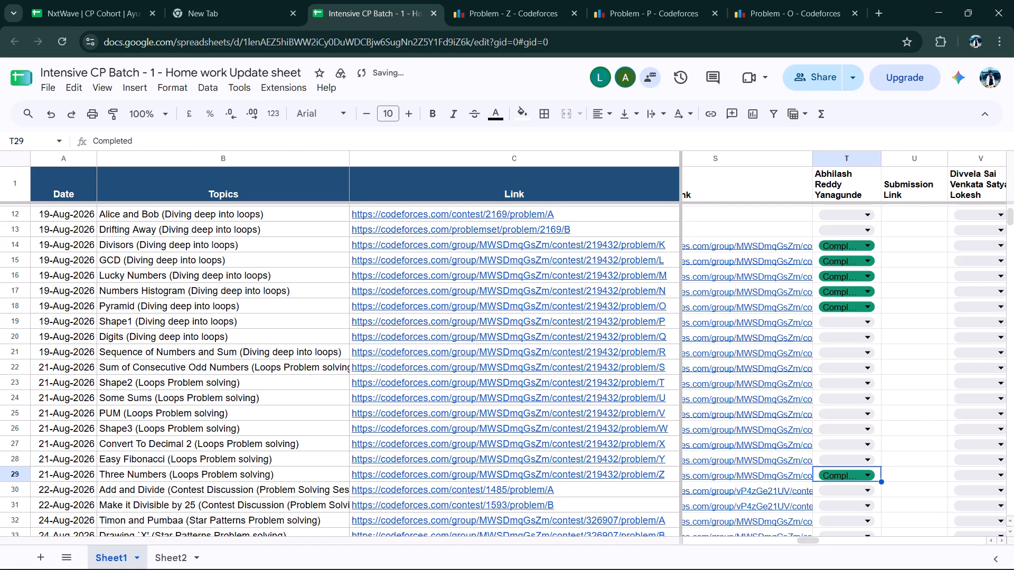
click(867, 460)
click(841, 398)
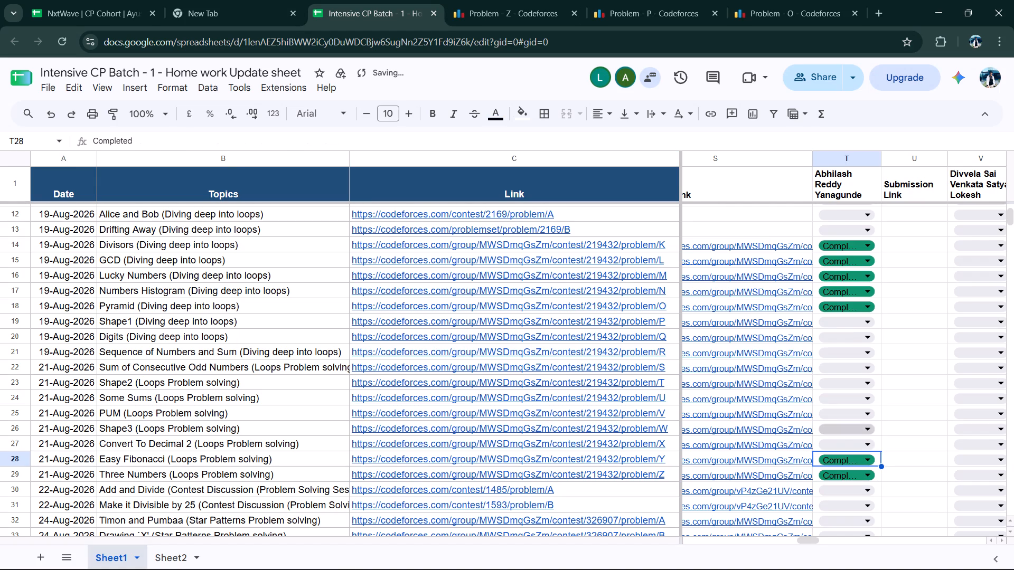
click(866, 446)
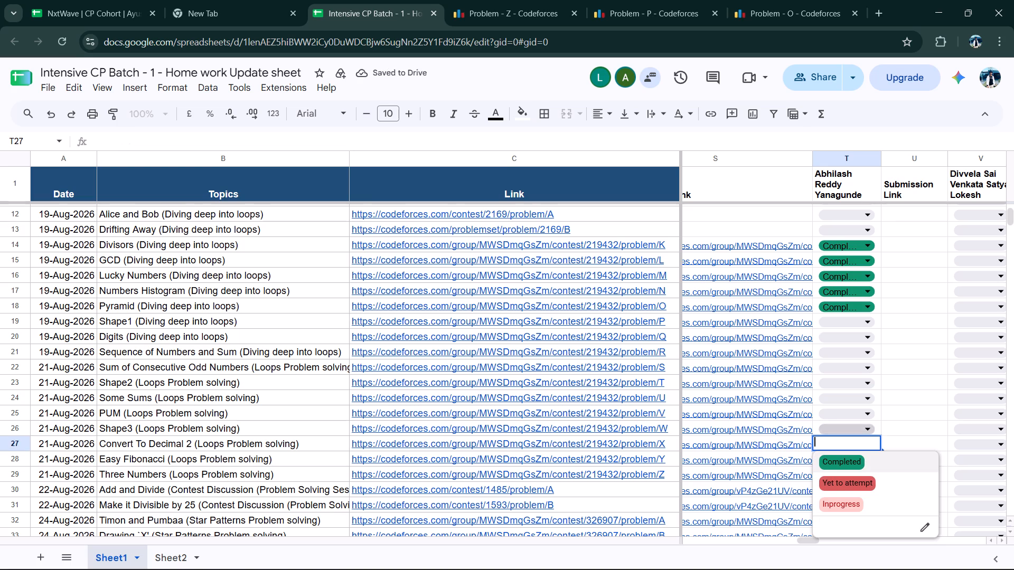
click(851, 458)
click(862, 415)
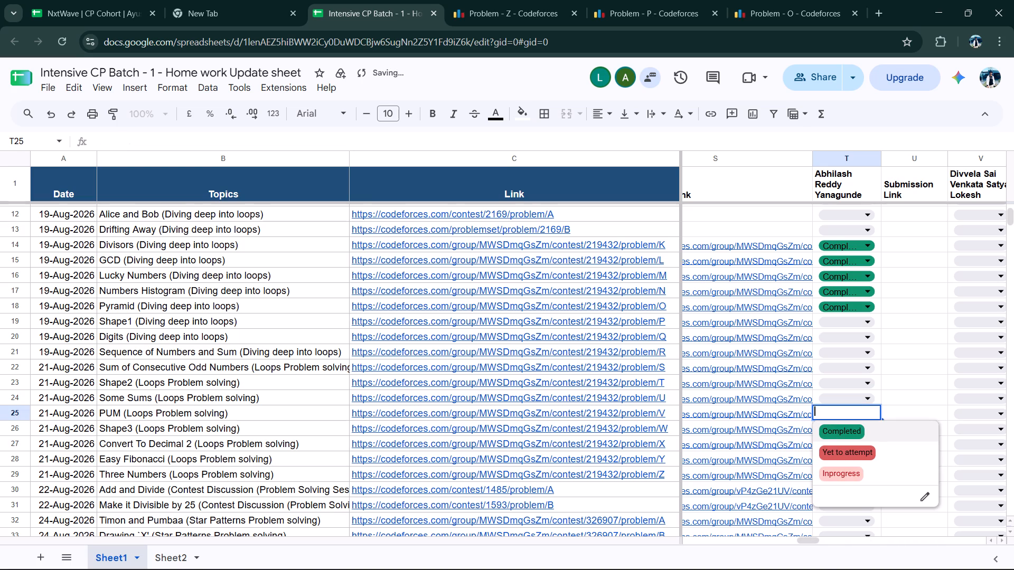
click(856, 430)
click(856, 430)
click(851, 442)
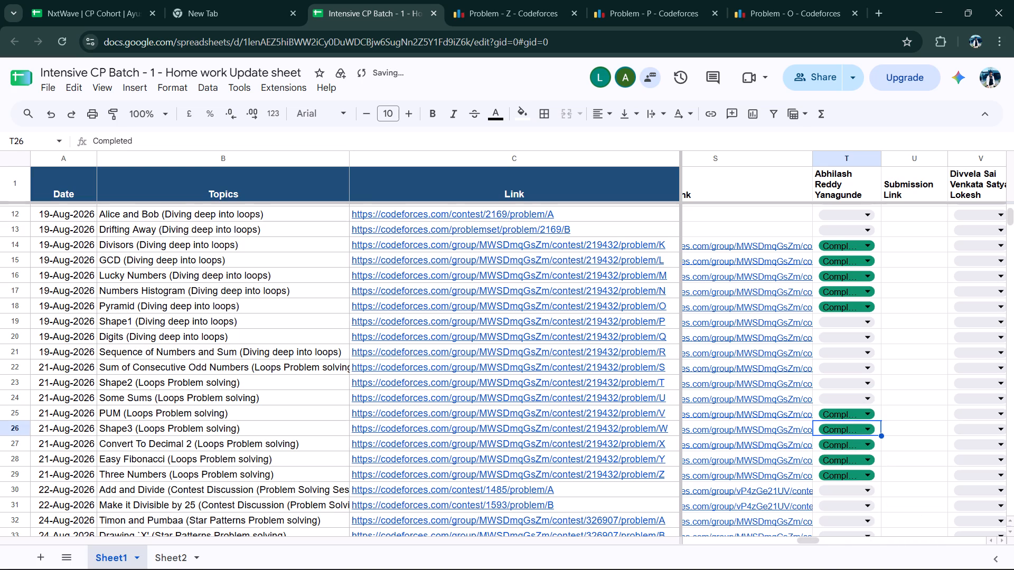
Set the column T status to Completed for rows 19 to 24, from Shape1 through Some Sums.
click(849, 400)
click(846, 412)
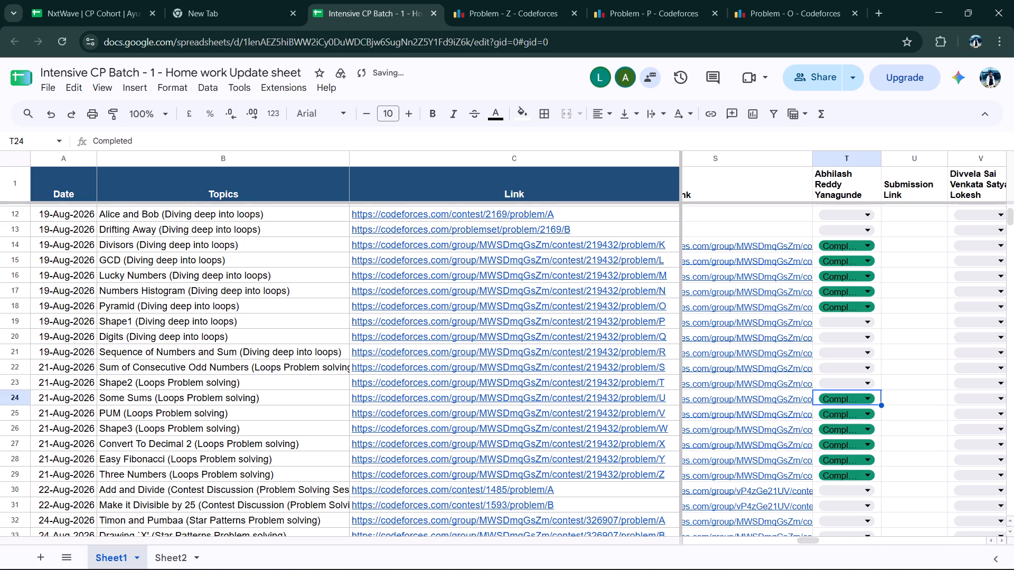
click(846, 386)
click(842, 398)
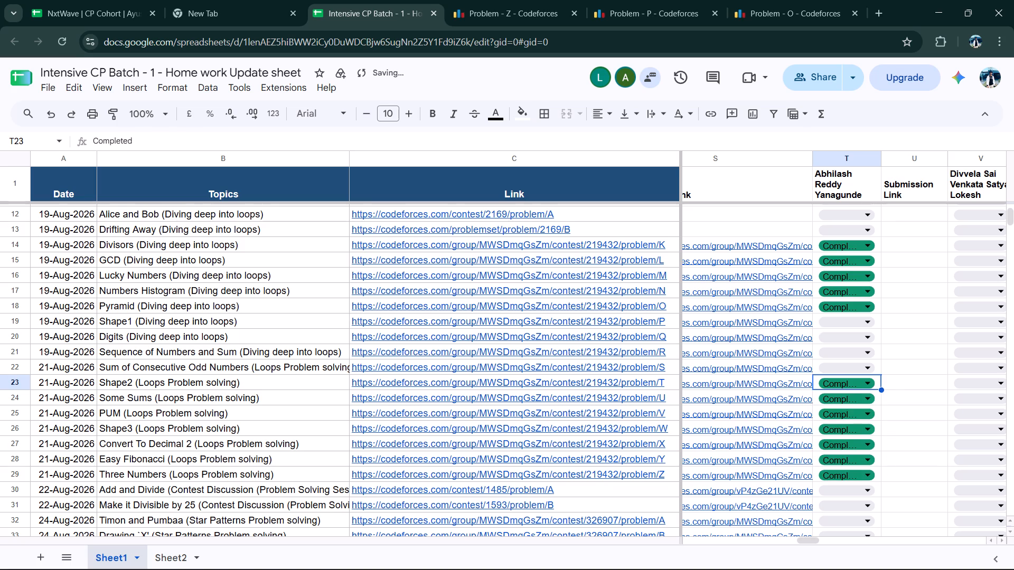
click(842, 370)
click(842, 381)
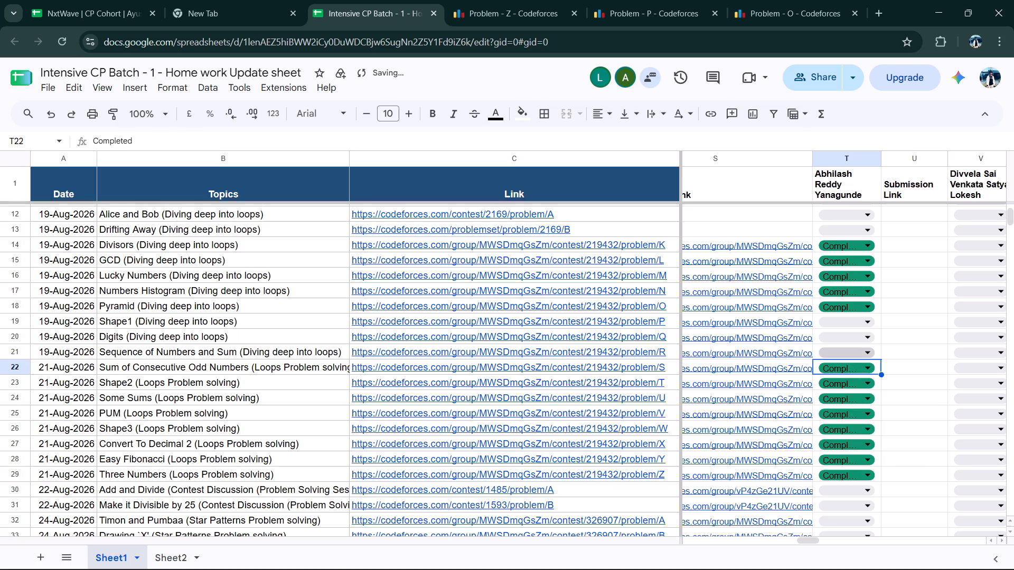
click(843, 353)
click(842, 364)
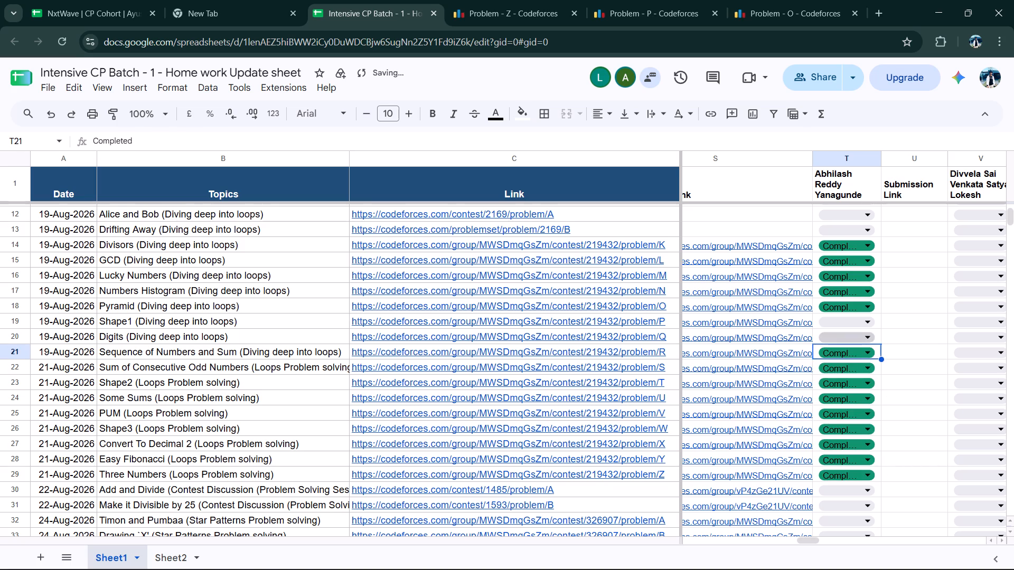
click(847, 338)
click(849, 350)
click(857, 320)
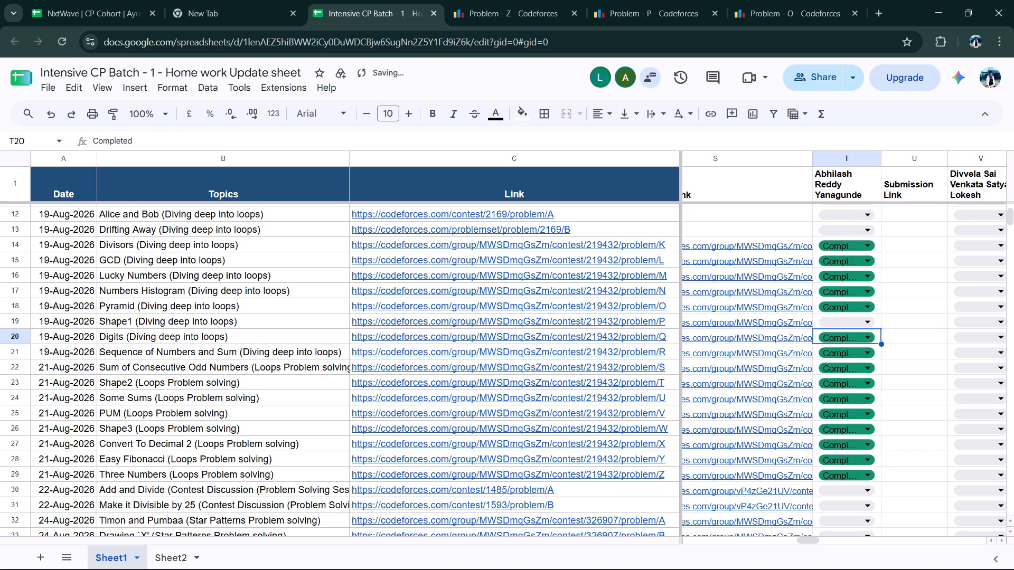
click(848, 337)
Open the row 30 Add and Divide problem link, check its page for past submissions, and return to the homework sheet.
scroll(779, 421, down, 2)
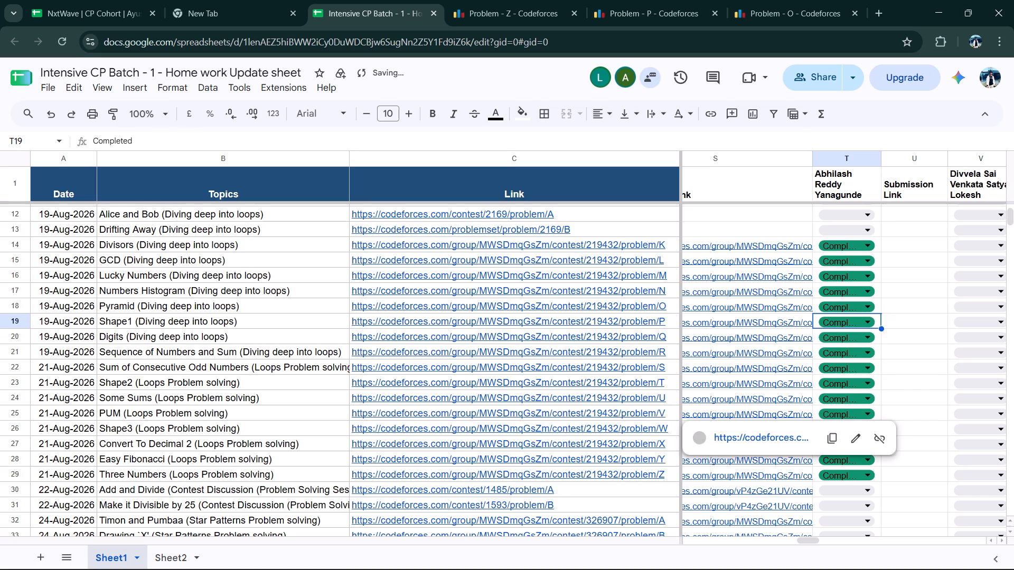
click(541, 486)
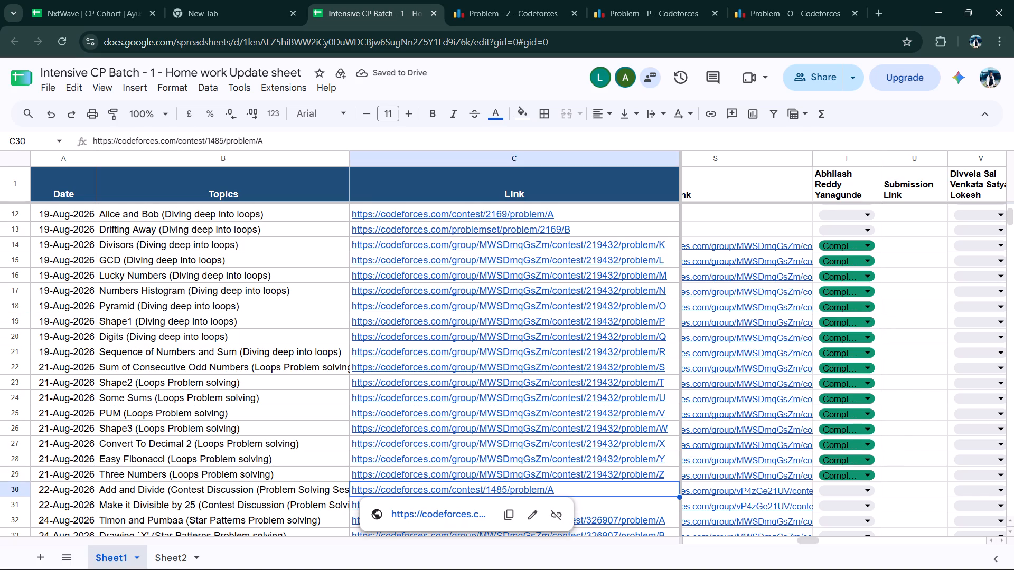
click(448, 511)
scroll(437, 430, down, 2)
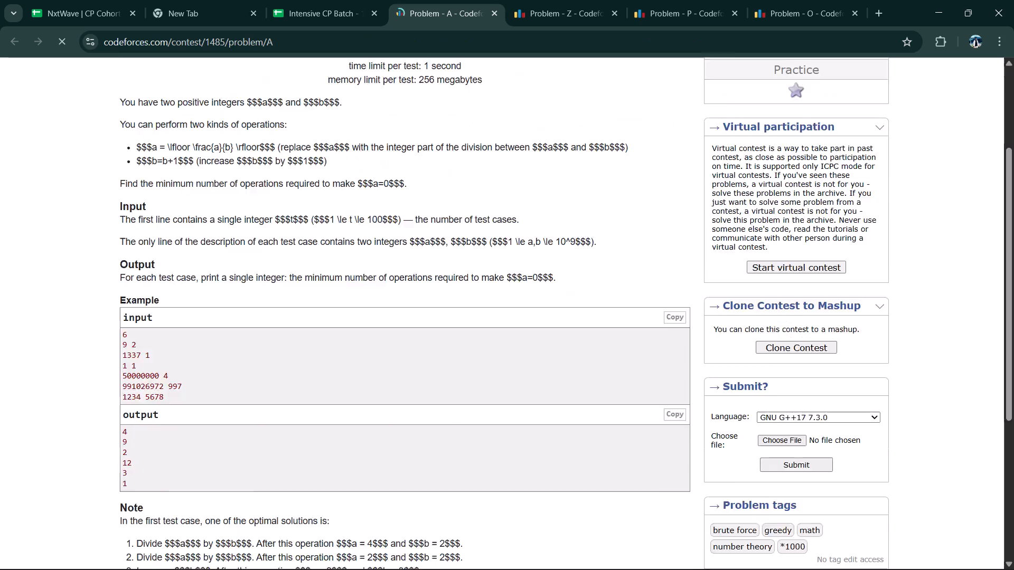
scroll(437, 430, down, 2)
scroll(437, 430, up, 1)
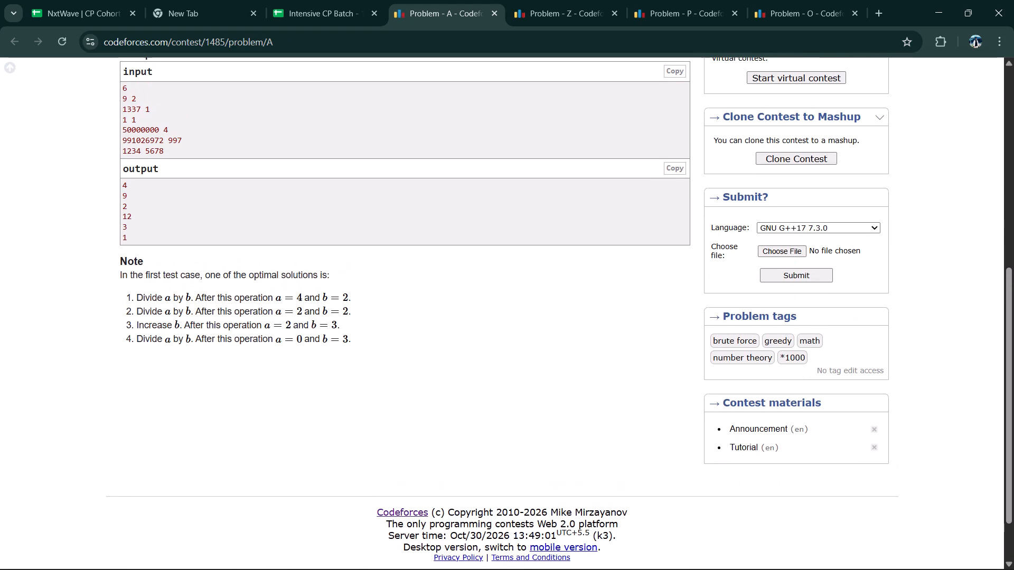
scroll(437, 430, up, 2)
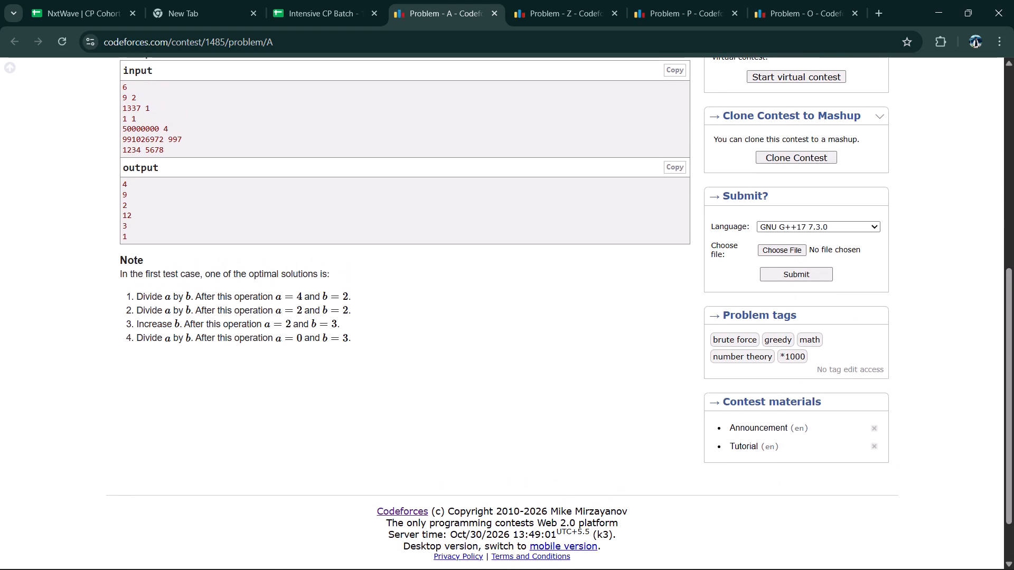
scroll(437, 430, up, 1)
click(355, 0)
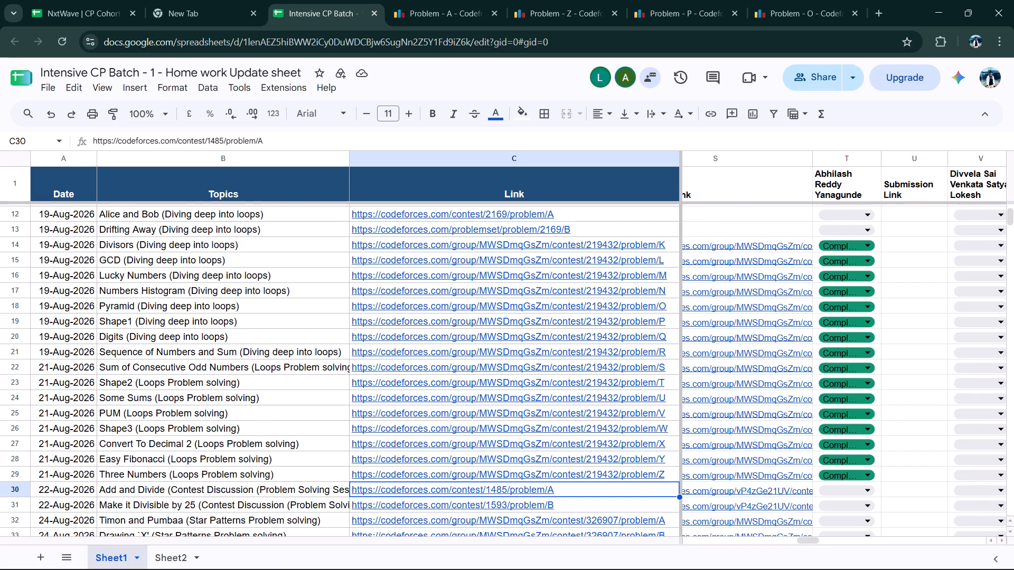
Open the row 31 Make it Divisible by 25 problem link, check its page for past submissions, and return to the sheet.
scroll(450, 392, down, 2)
click(468, 389)
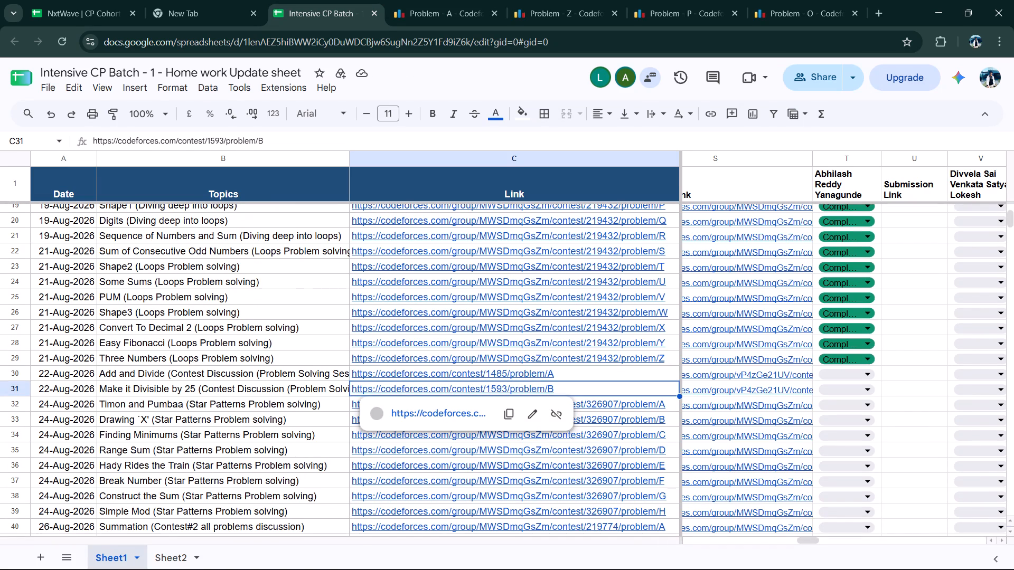
click(458, 412)
scroll(458, 412, down, 3)
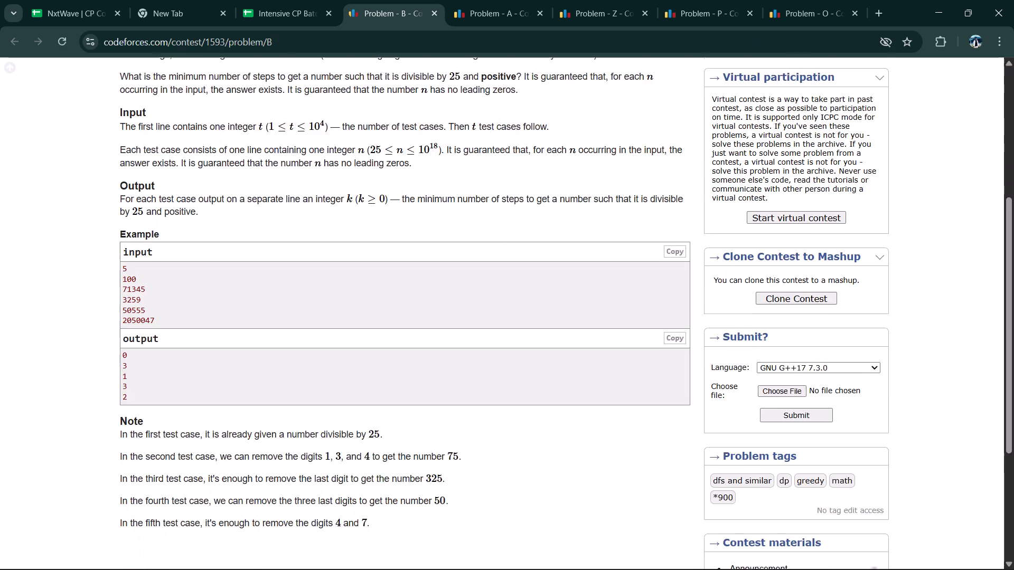
scroll(458, 412, down, 1)
click(289, 0)
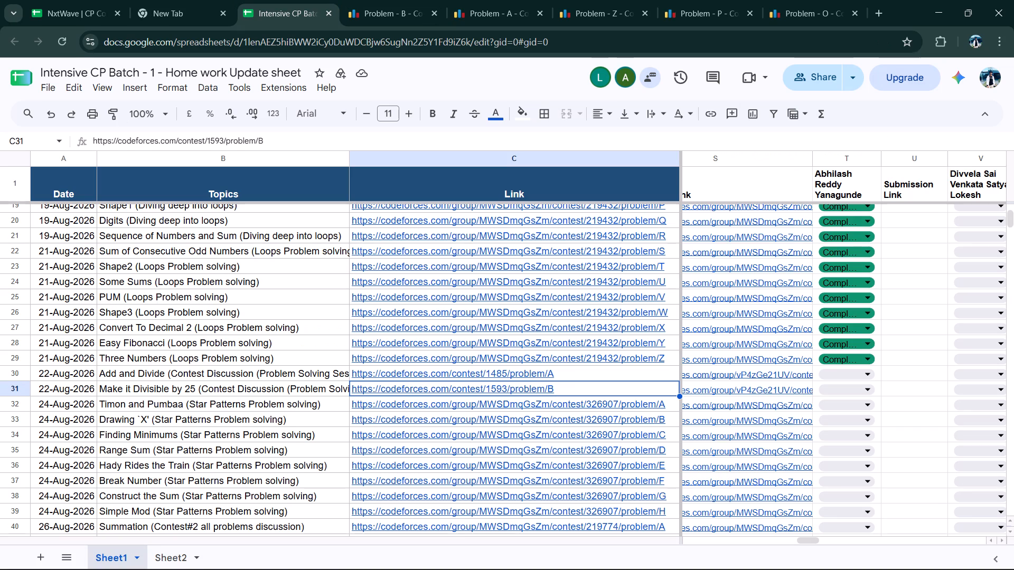
Open the row 39 Simple Mod problem link, check its page for past submissions, and return to the homework sheet.
scroll(436, 349, down, 2)
scroll(552, 324, down, 1)
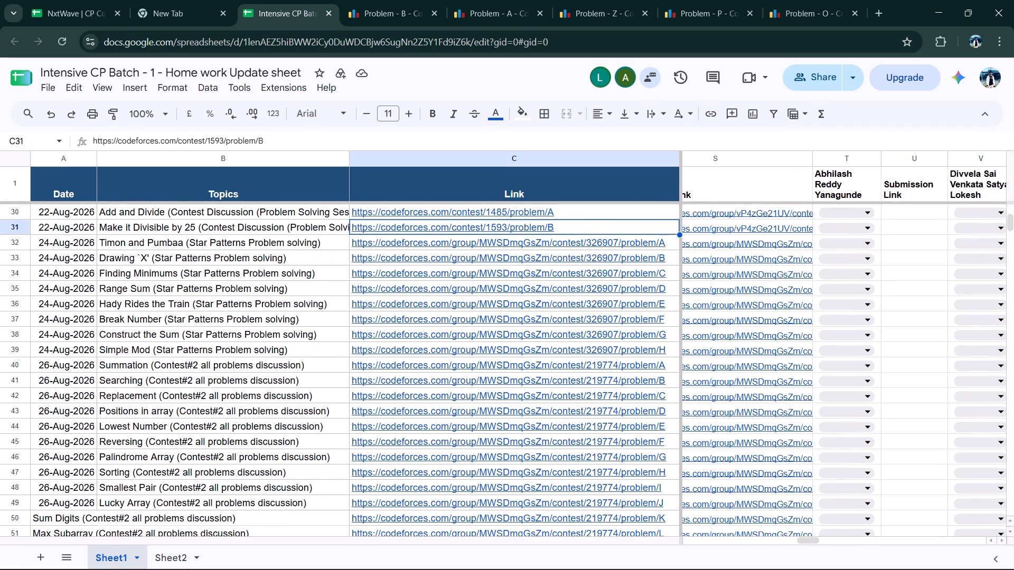
scroll(552, 324, down, 1)
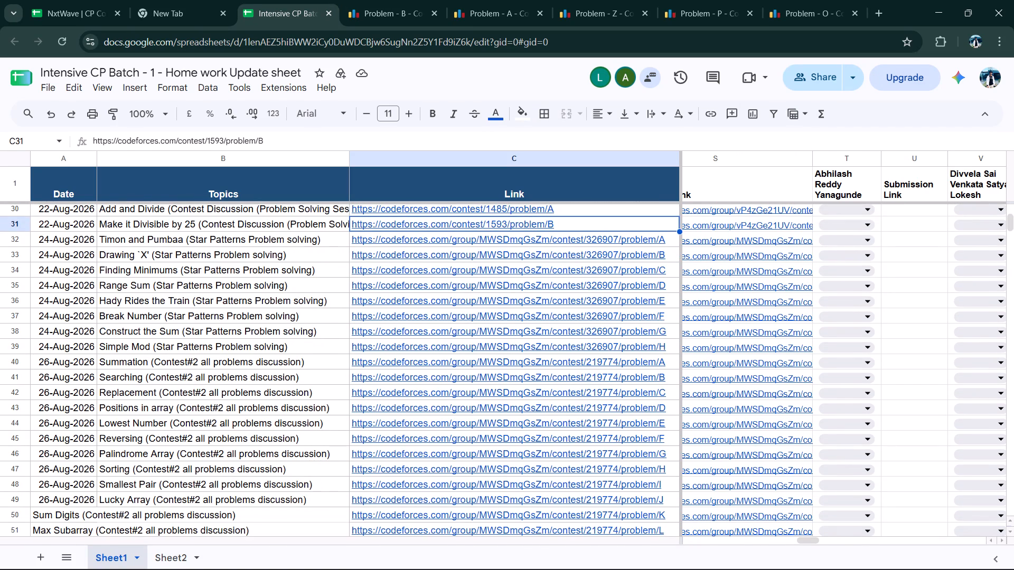
click(661, 349)
click(463, 373)
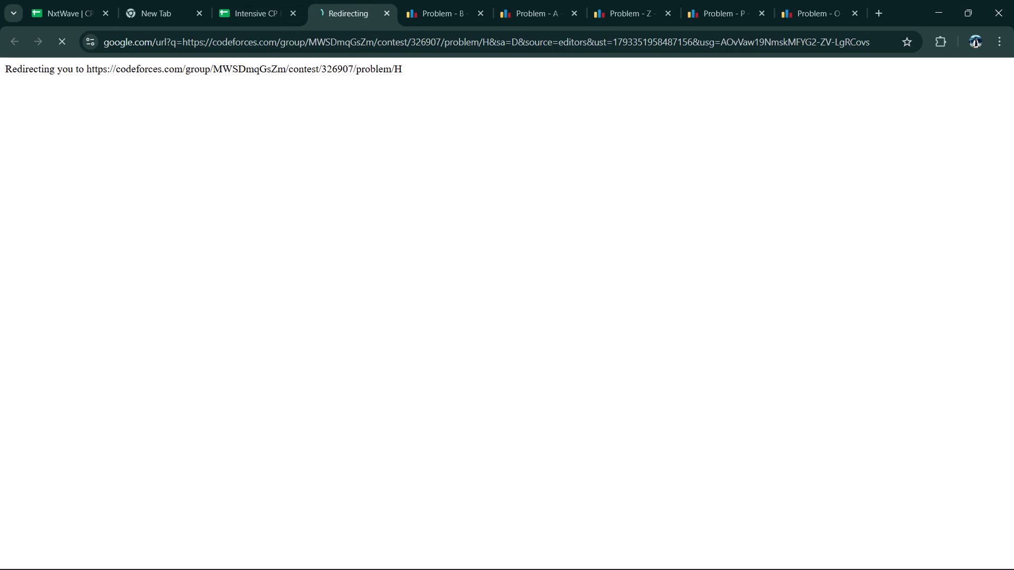
scroll(463, 373, down, 7)
scroll(463, 373, right, 1)
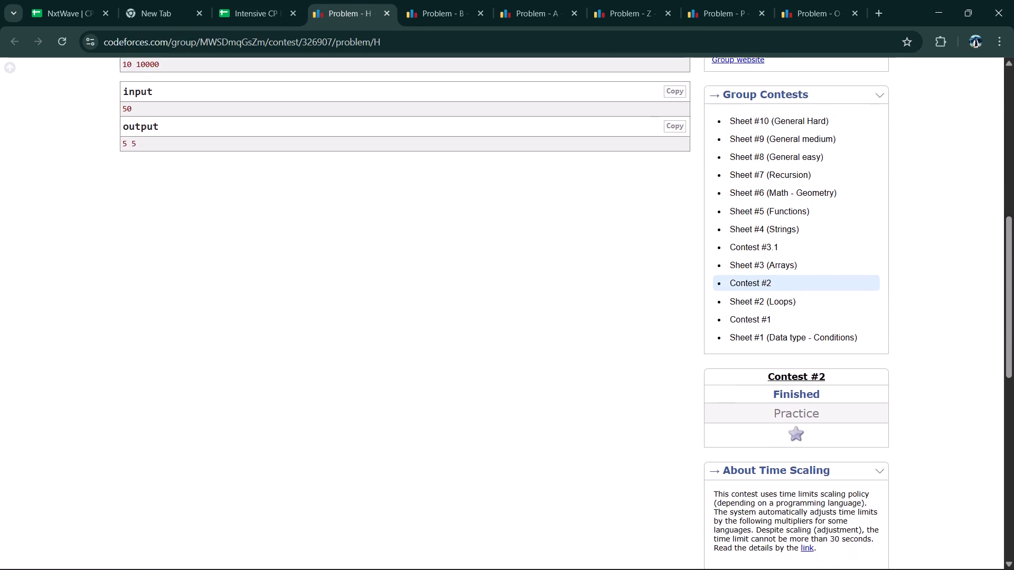
scroll(463, 373, right, 1)
click(244, 0)
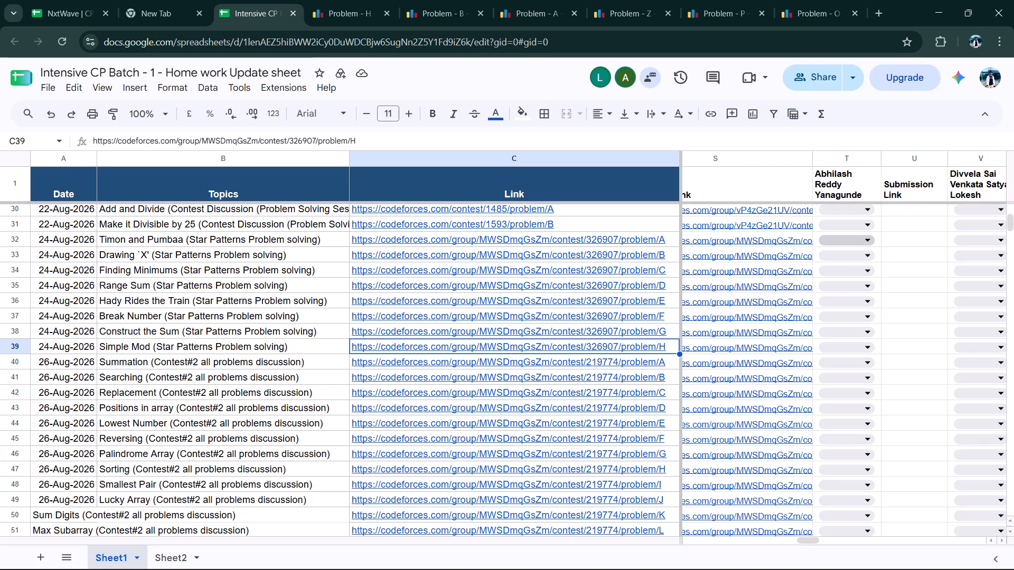
Set the column T status to Completed for rows 32 to 36, Timon and Pumbaa through Hady Rides the Train, and row 39 Simple Mod.
drag(867, 241, 856, 254)
click(856, 254)
click(859, 255)
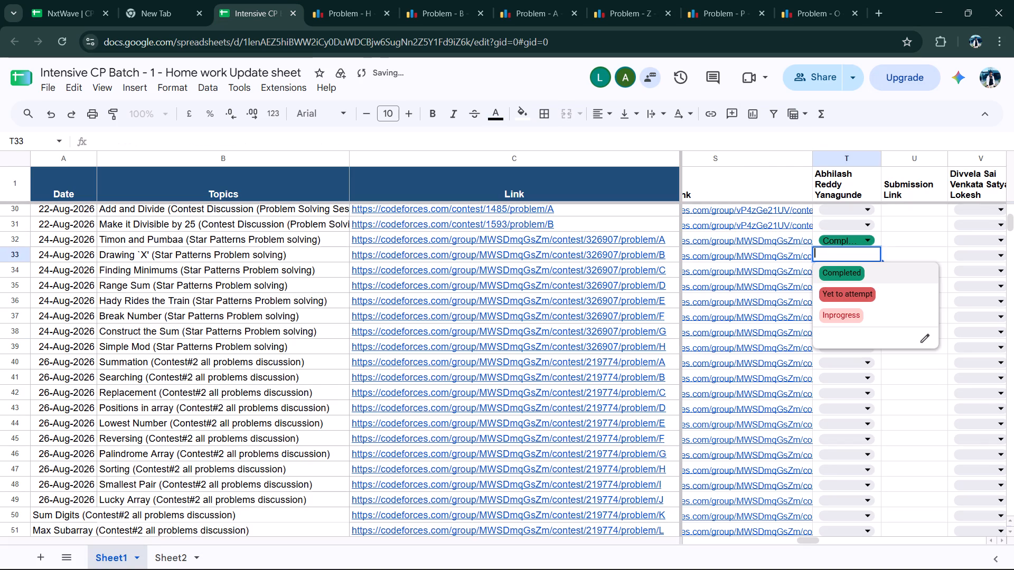
click(850, 270)
drag(850, 271, 837, 288)
click(837, 288)
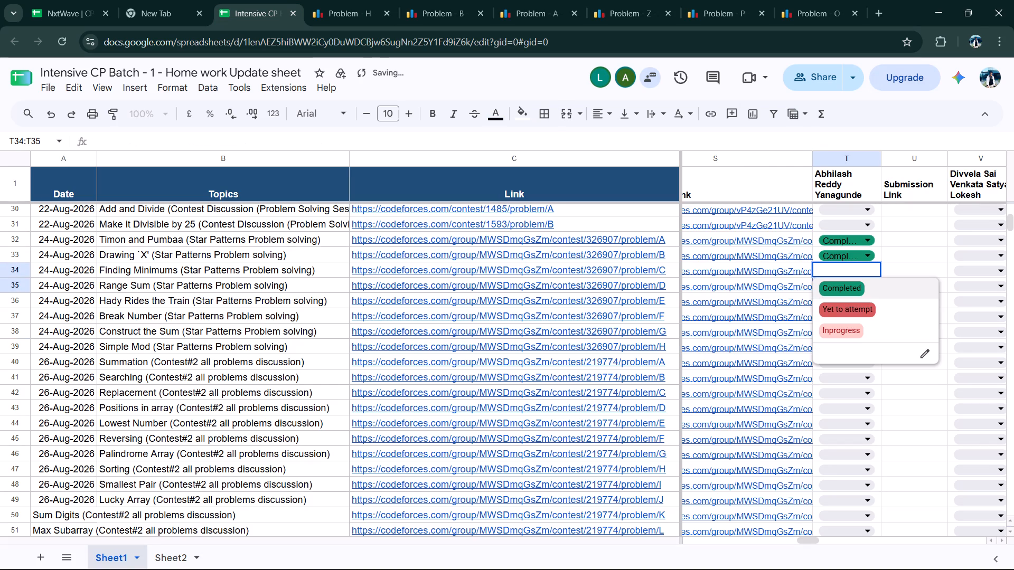
click(837, 288)
double_click(837, 300)
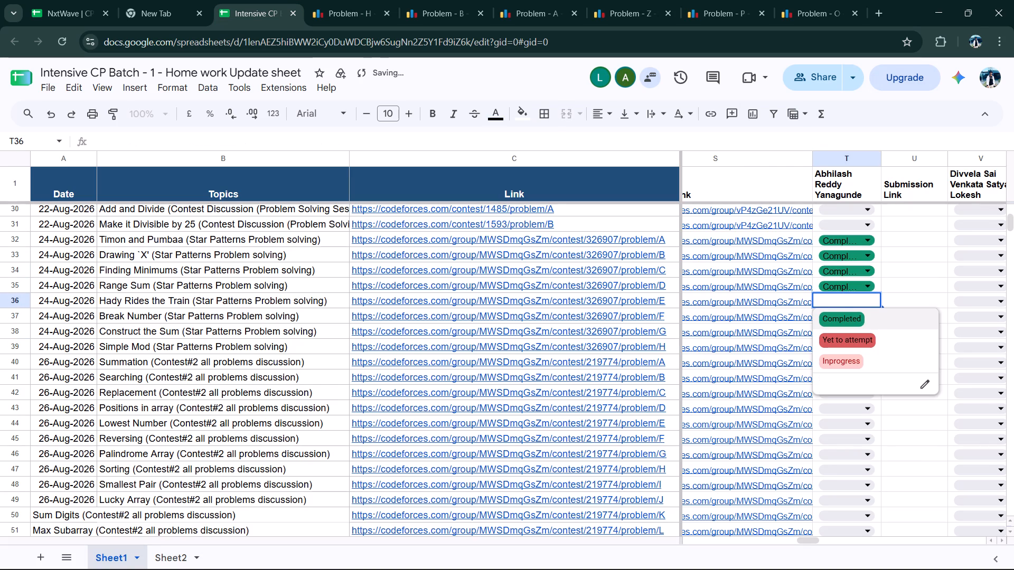
click(837, 313)
click(844, 344)
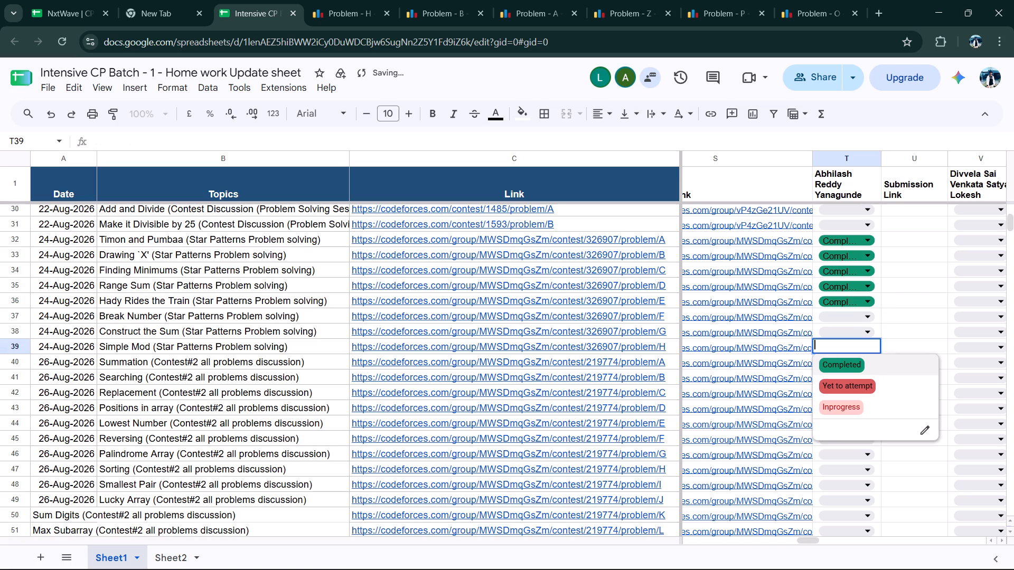
click(845, 361)
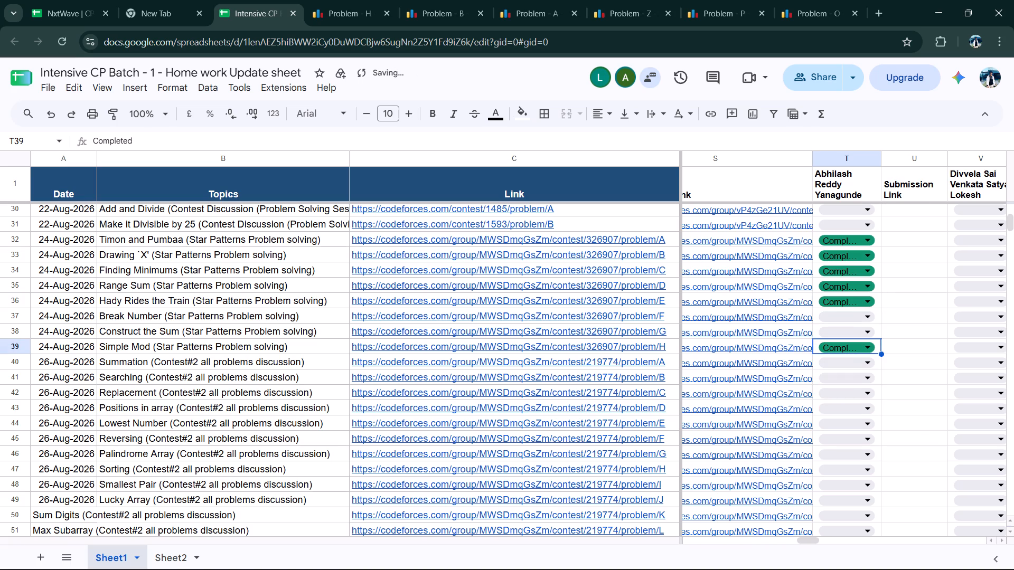
Set the column T status to Completed for row 38 Construct the Sum and row 37 Break Number.
click(843, 330)
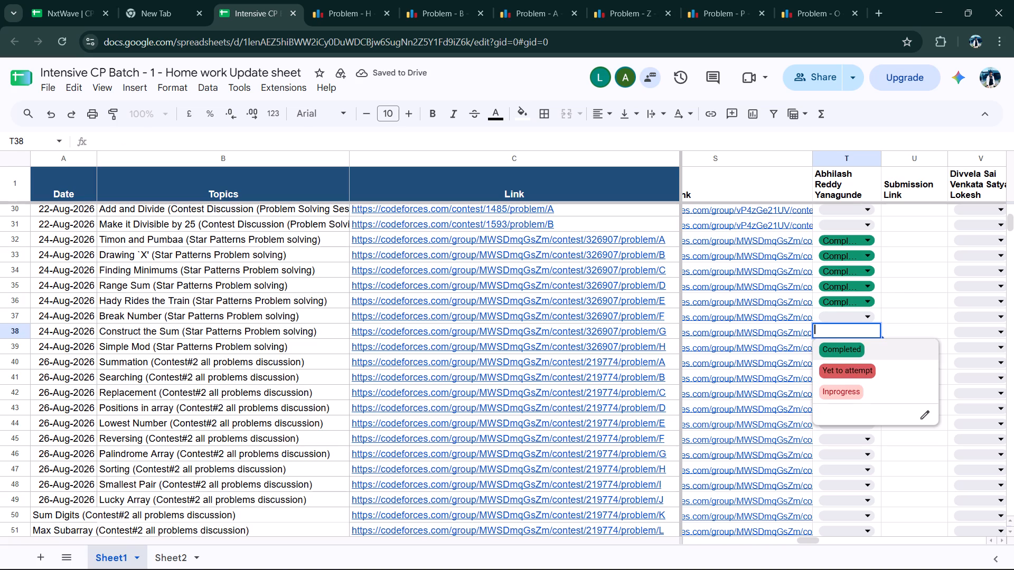
click(843, 348)
click(843, 313)
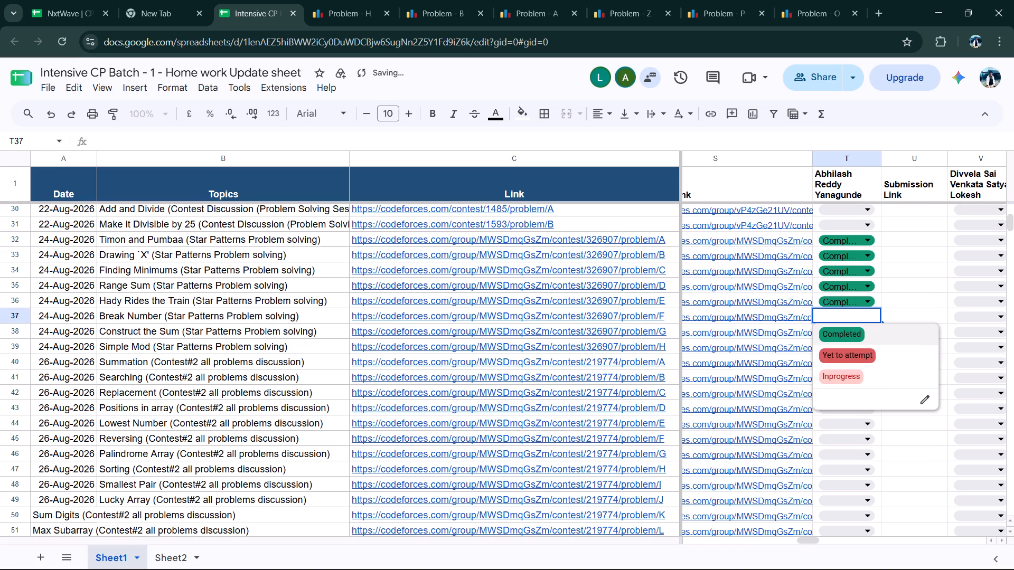
click(840, 331)
Open the row 40 Summation problem link, check its page for past submissions, and return to the homework sheet.
click(650, 363)
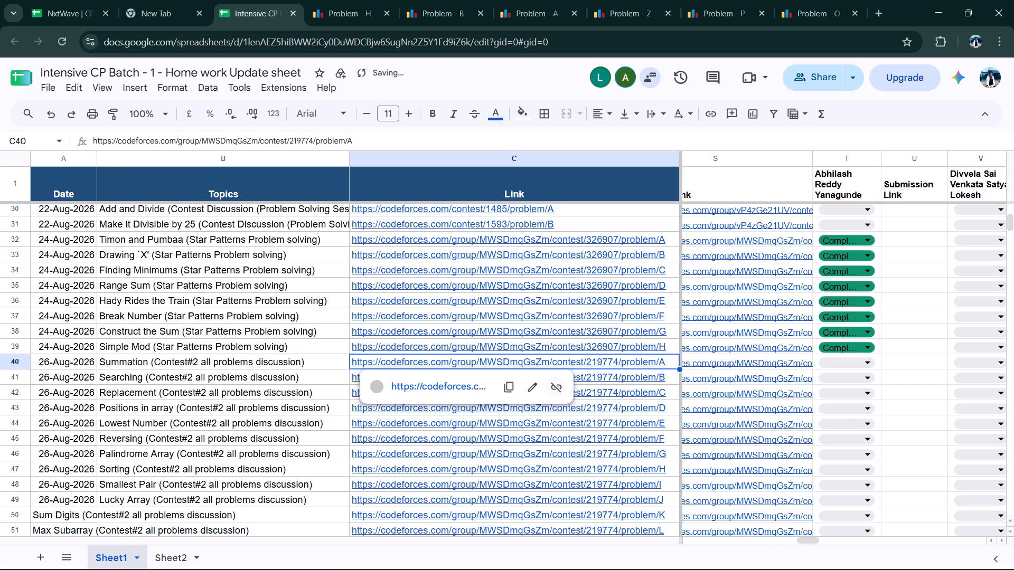
click(478, 382)
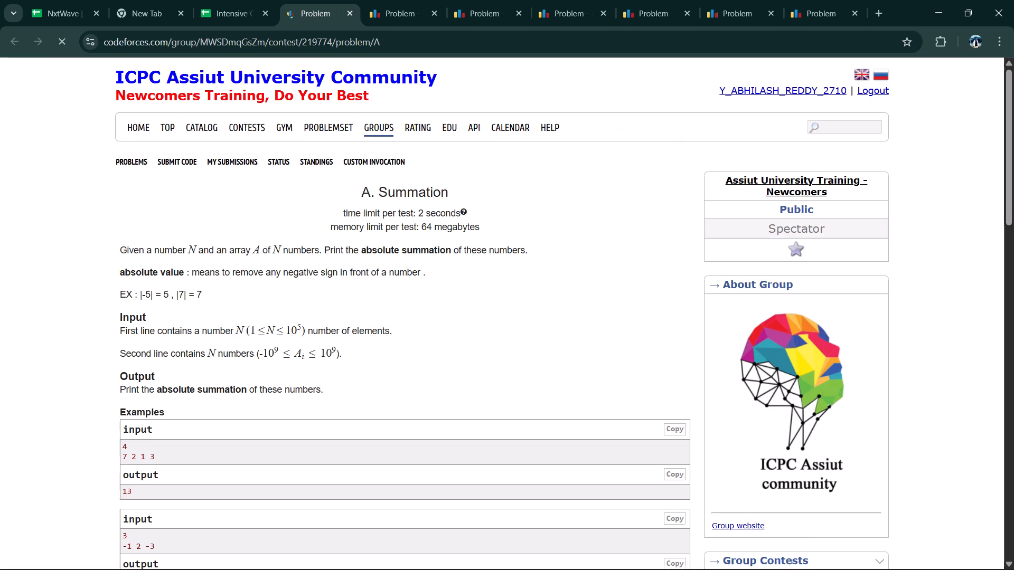
scroll(478, 382, down, 12)
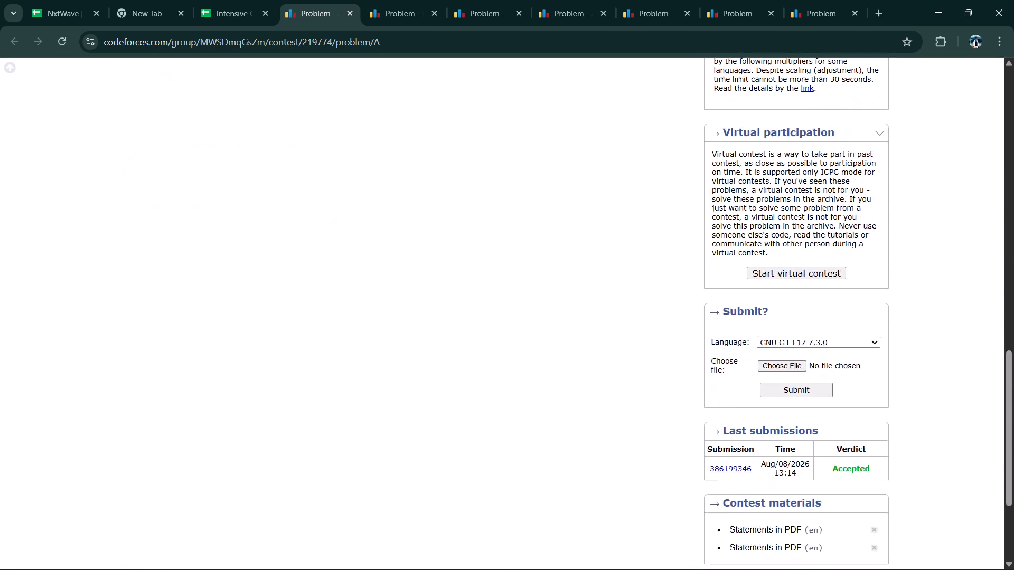
scroll(478, 382, down, 2)
click(255, 0)
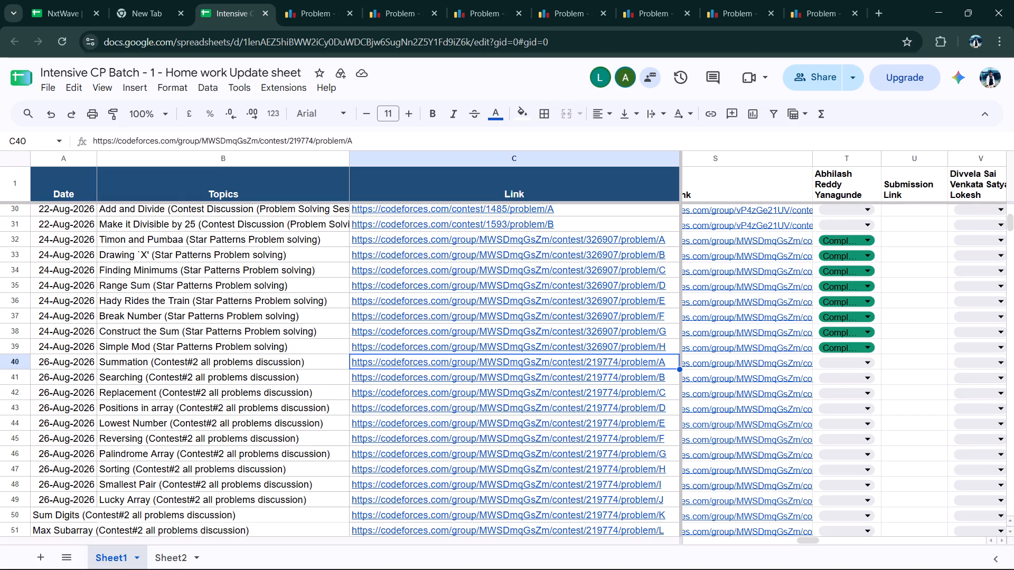
Set the column T status to Completed for rows 62 up to 57, Binary Search through Permutation with arrays.
scroll(611, 487, down, 3)
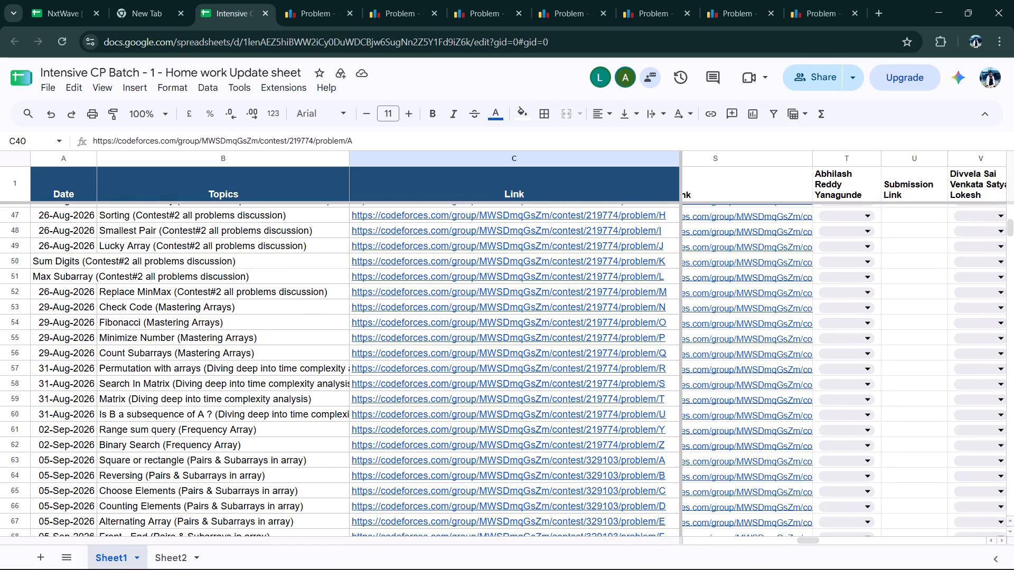
click(844, 468)
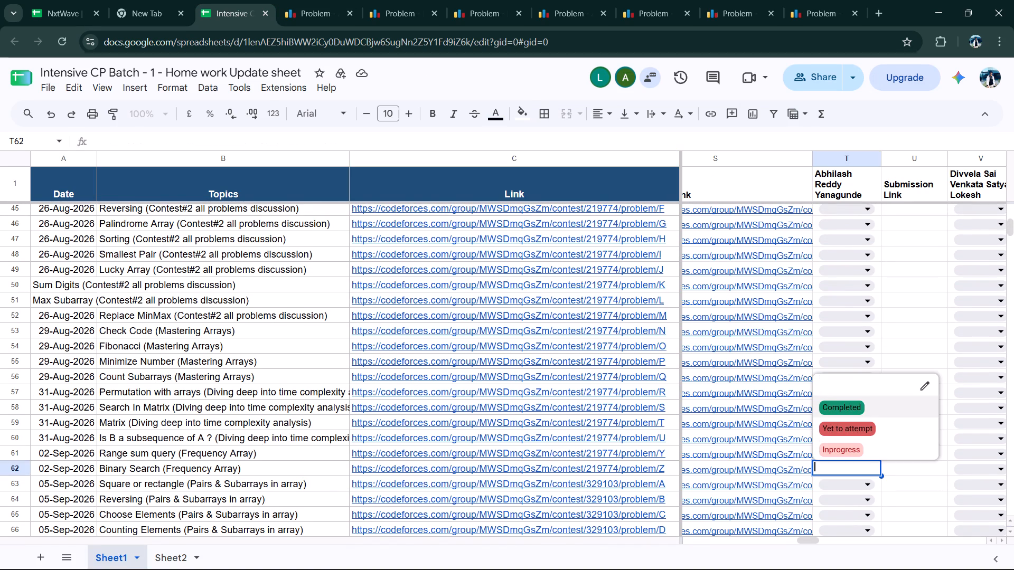
click(841, 405)
click(841, 454)
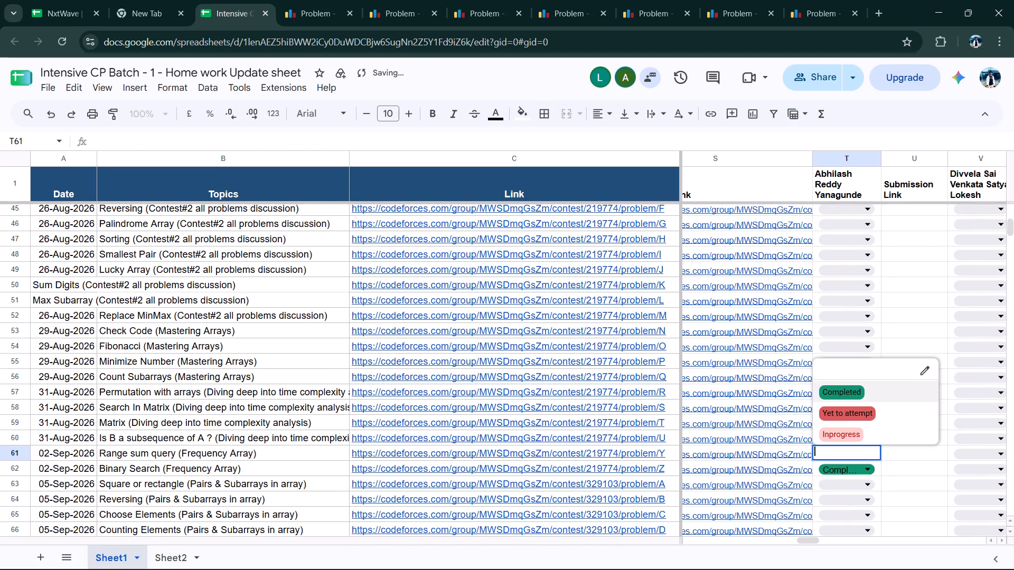
click(844, 393)
click(844, 440)
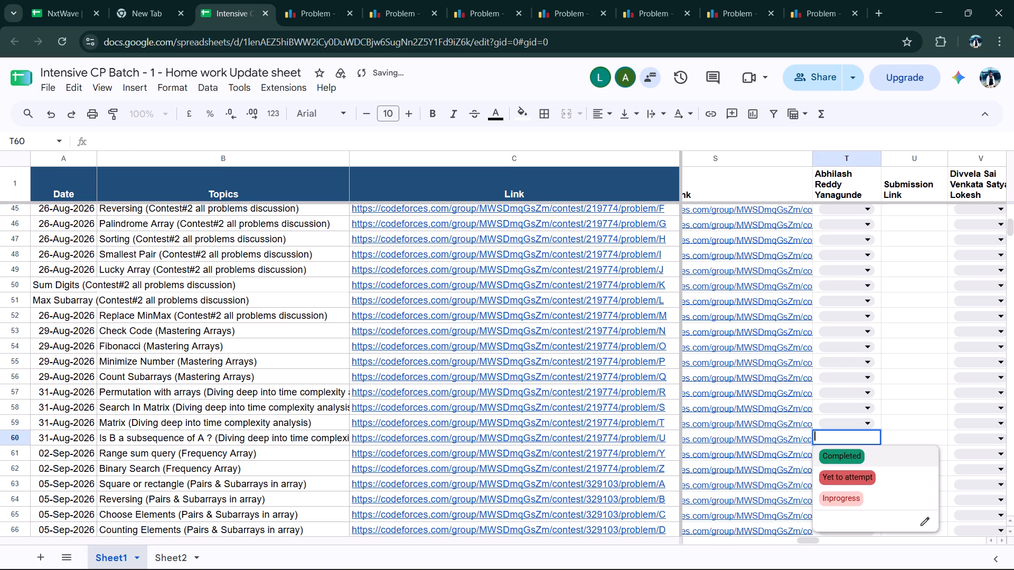
click(842, 457)
click(840, 419)
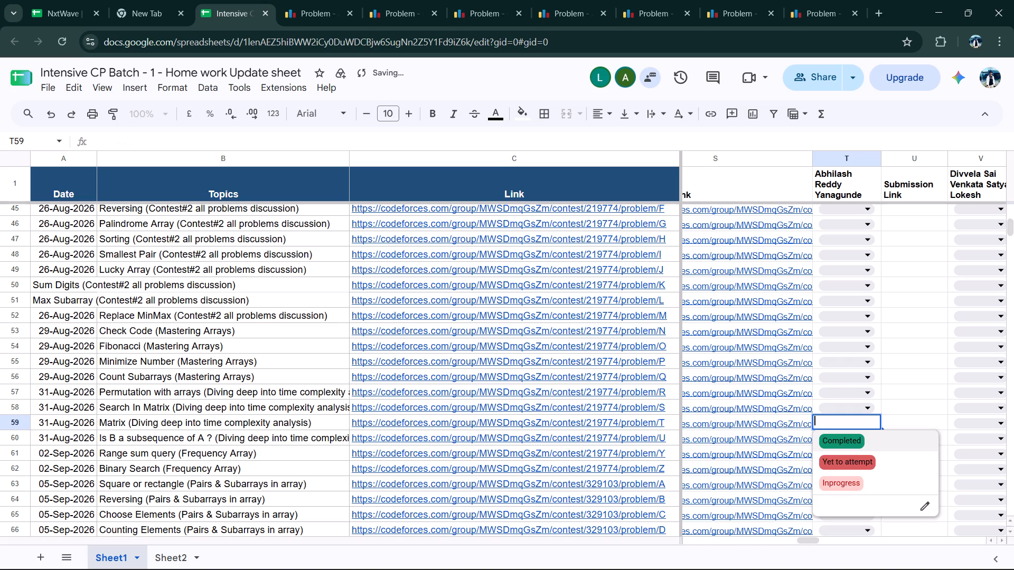
click(839, 438)
drag(837, 403, 837, 423)
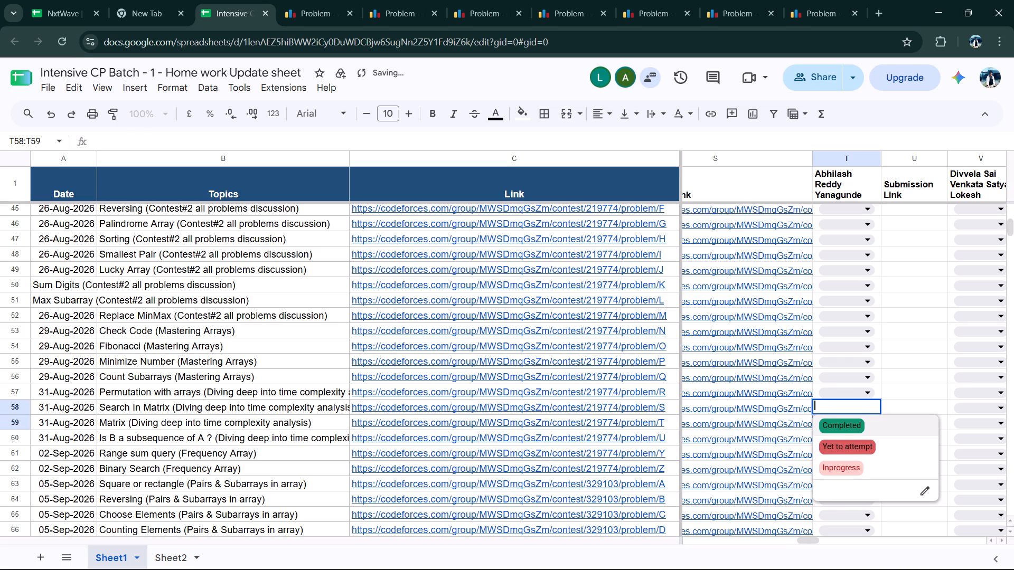
click(837, 423)
click(847, 390)
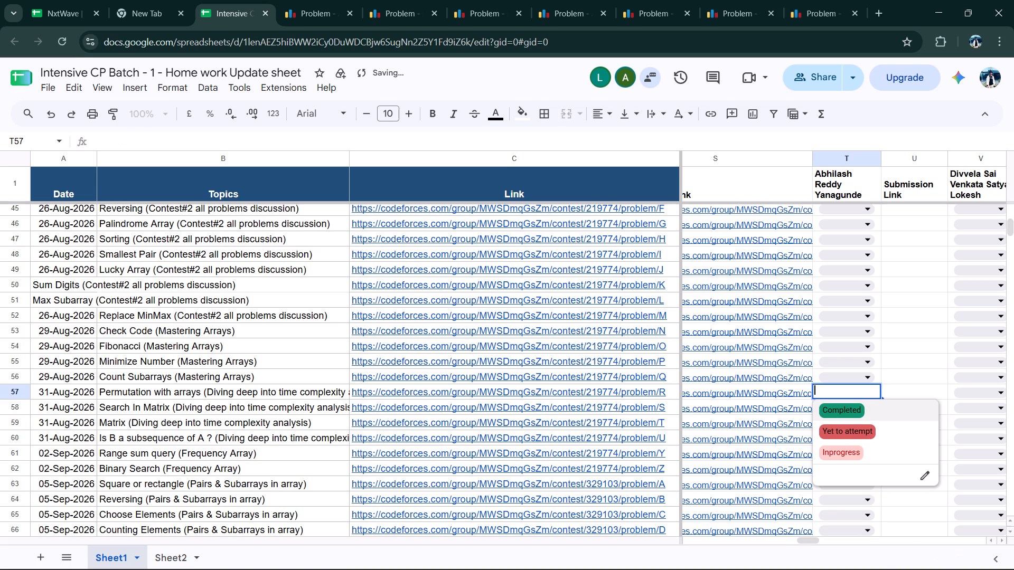
click(844, 404)
Set the column T status to Completed for the Mastering Arrays rows 56 up to 53, Count Subarrays through Check Code.
drag(840, 377, 839, 386)
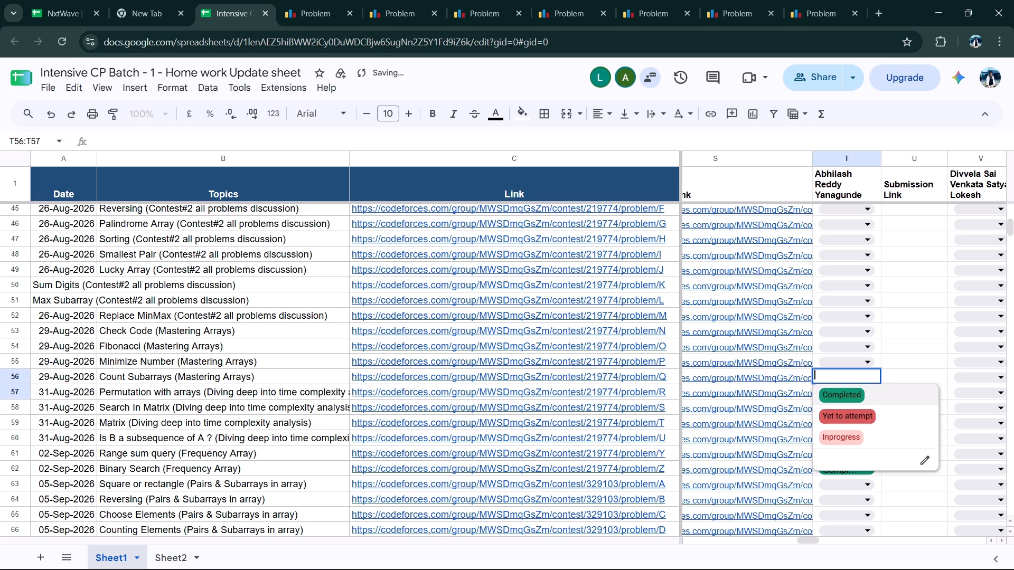
click(839, 386)
drag(843, 364, 843, 373)
click(843, 373)
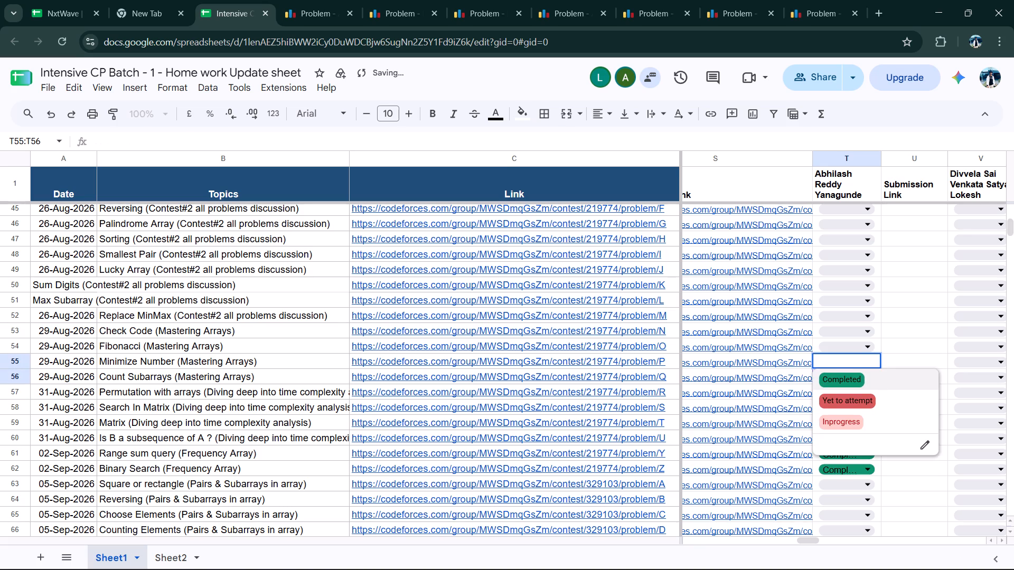
click(841, 350)
click(841, 357)
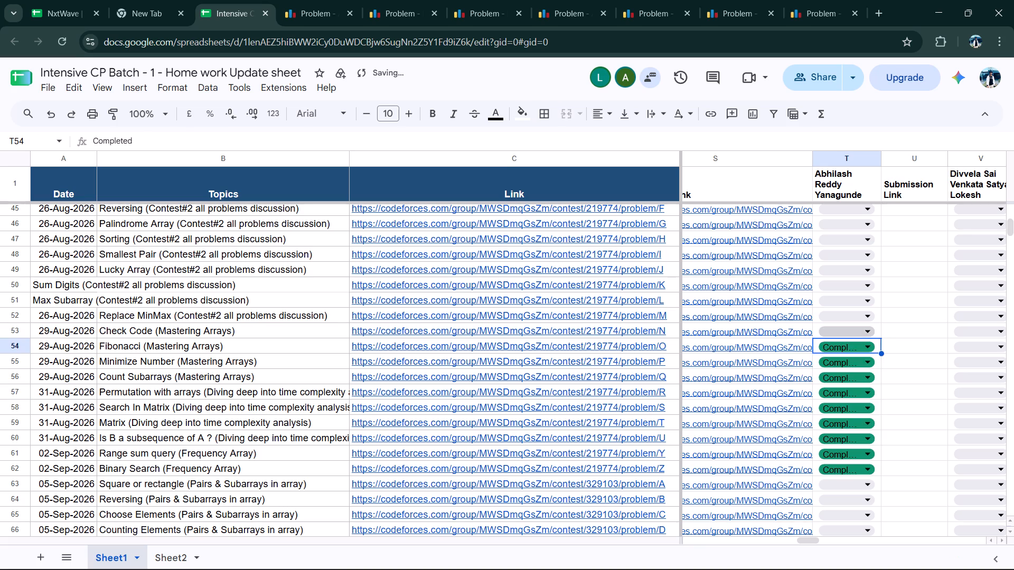
drag(839, 330, 839, 345)
click(839, 345)
Set the column T status to Completed for rows 52 up to 49, Replace MinMax through Lucky Array.
drag(835, 319, 835, 330)
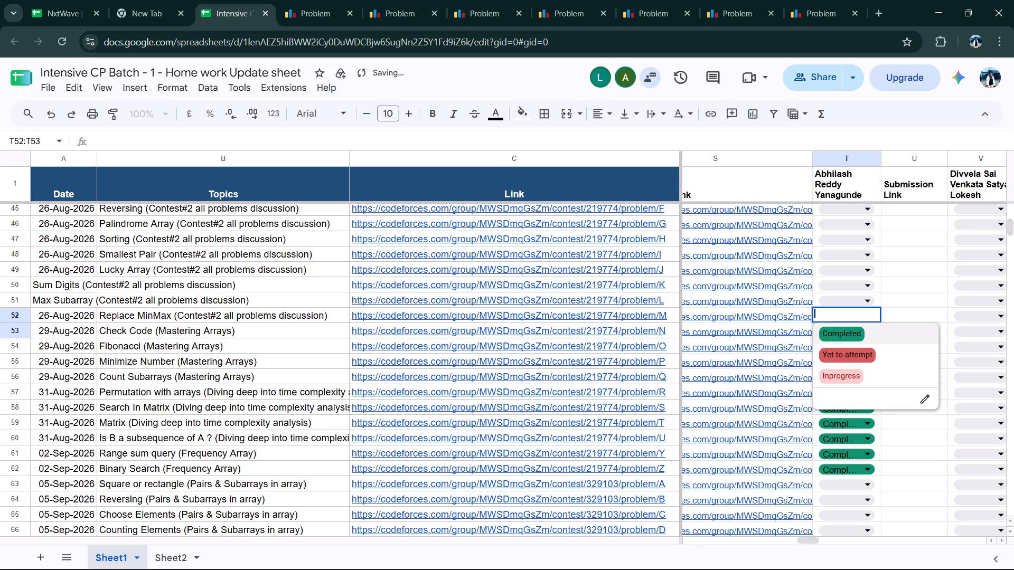
drag(835, 330, 835, 336)
double_click(835, 336)
click(840, 301)
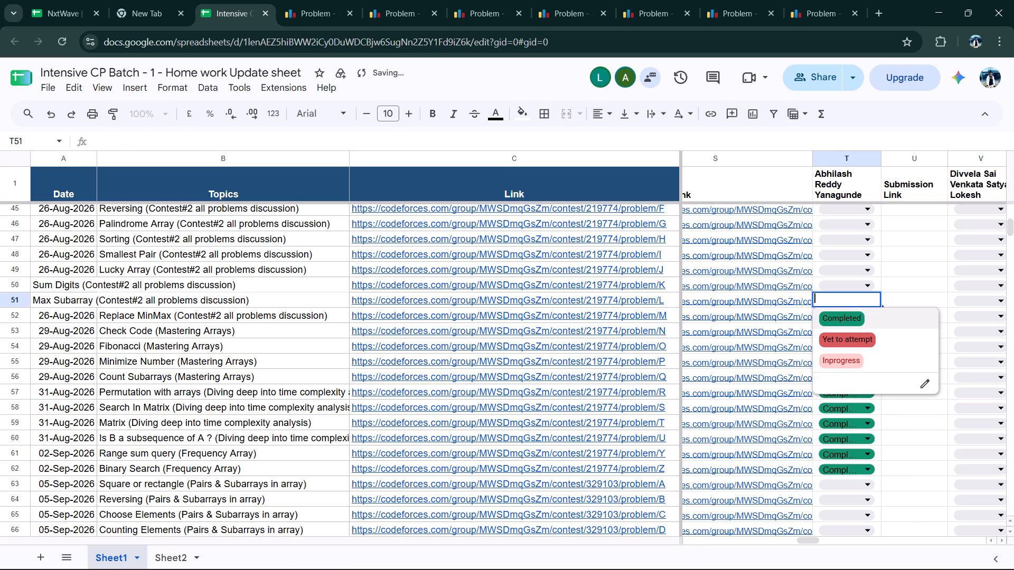
click(840, 319)
drag(849, 280, 849, 286)
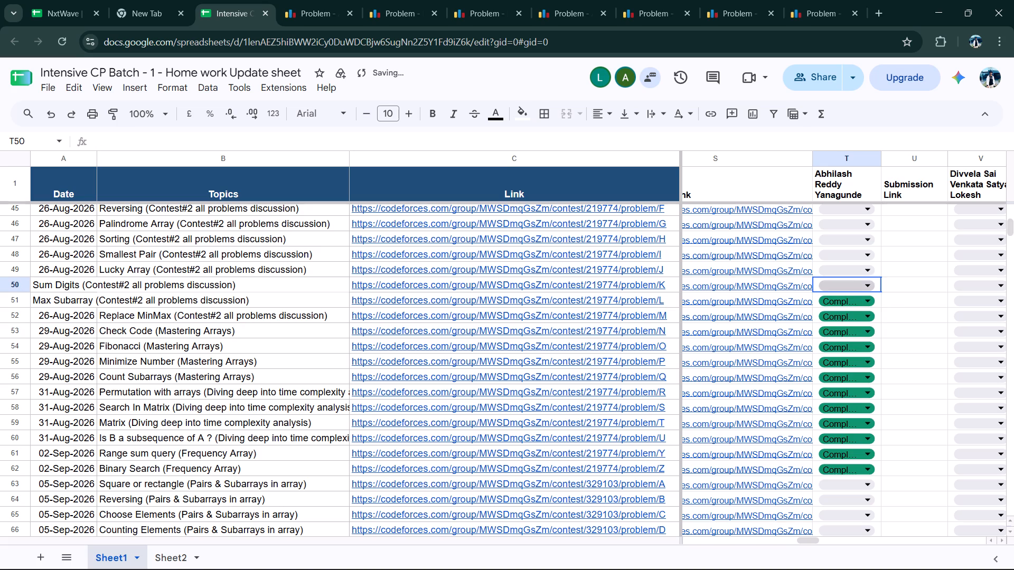
drag(849, 286, 849, 287)
drag(849, 287, 844, 300)
click(844, 300)
drag(843, 273, 846, 287)
click(846, 287)
Set the column T status to Completed for rows 40 to 44, Summation through Lowest Number.
scroll(846, 287, up, 3)
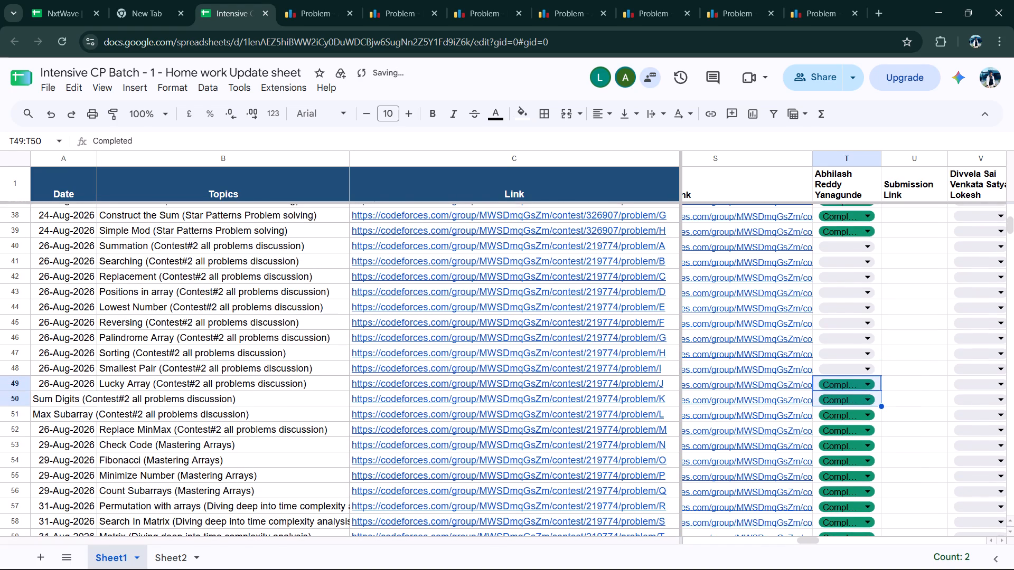
click(855, 248)
click(852, 268)
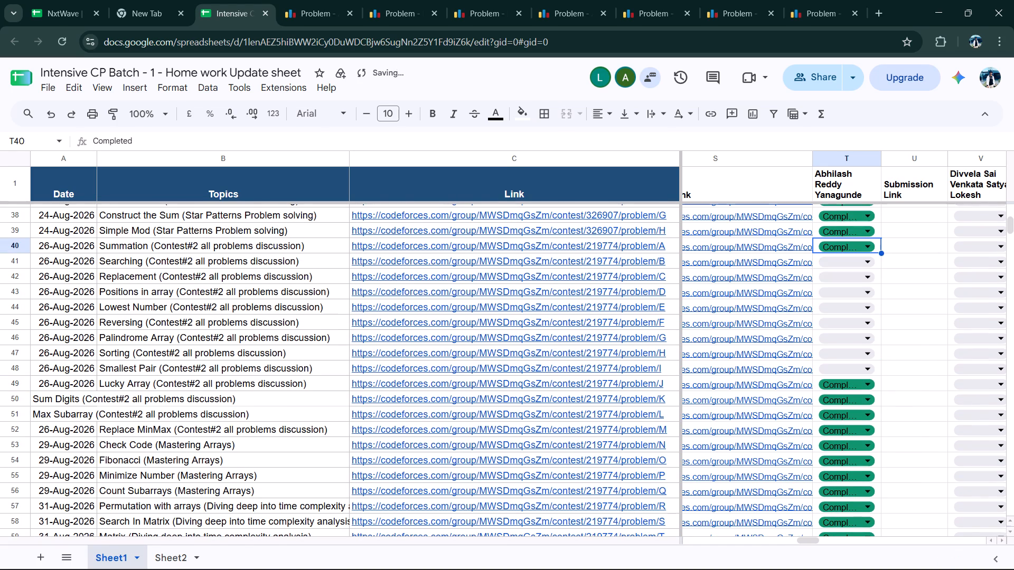
click(846, 262)
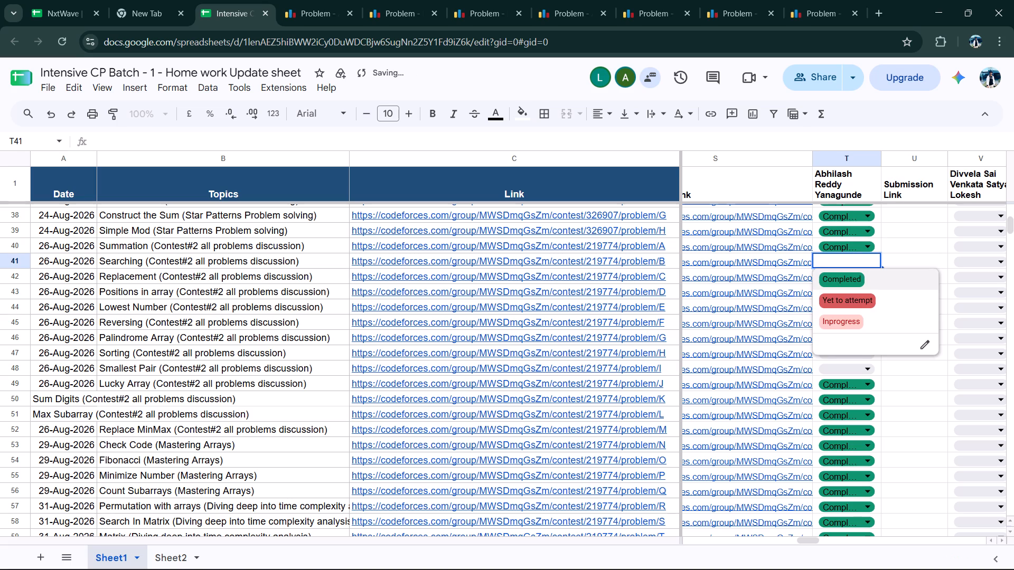
click(840, 281)
click(840, 281)
click(839, 287)
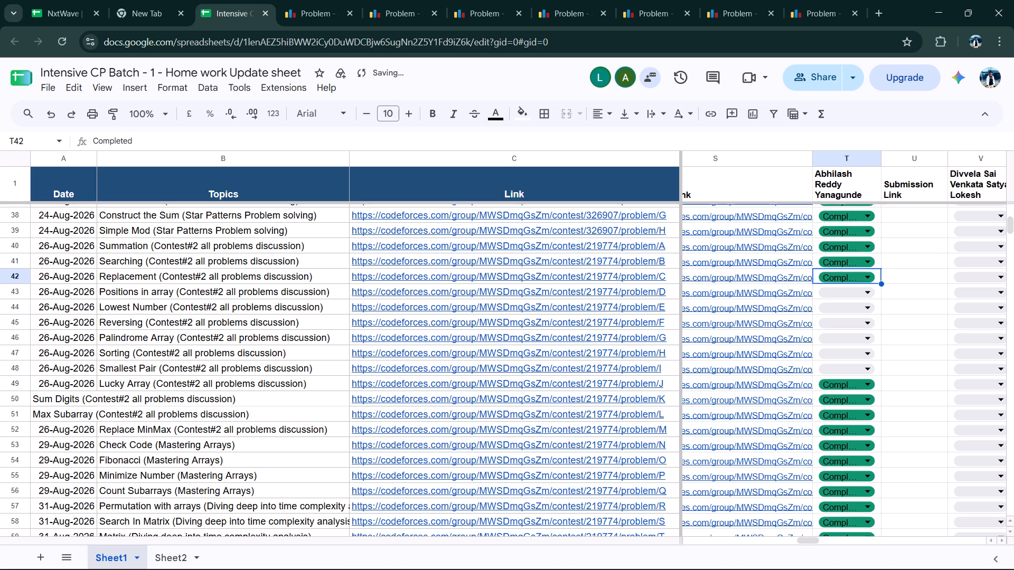
click(839, 287)
click(839, 291)
click(842, 307)
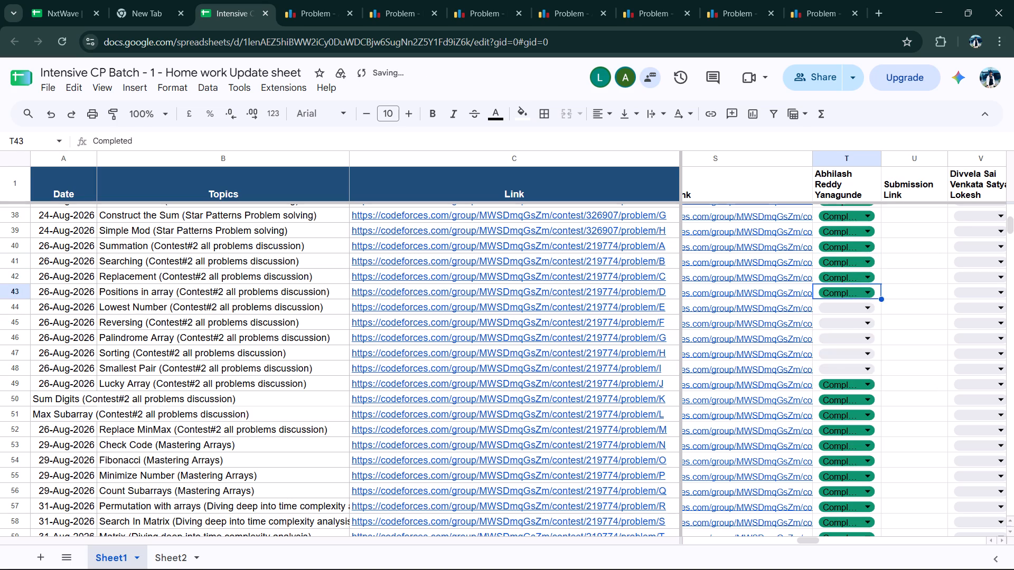
double_click(842, 307)
click(842, 325)
Set the column T status to Completed for rows 45 to 48, Reversing through Smallest Pair.
click(842, 325)
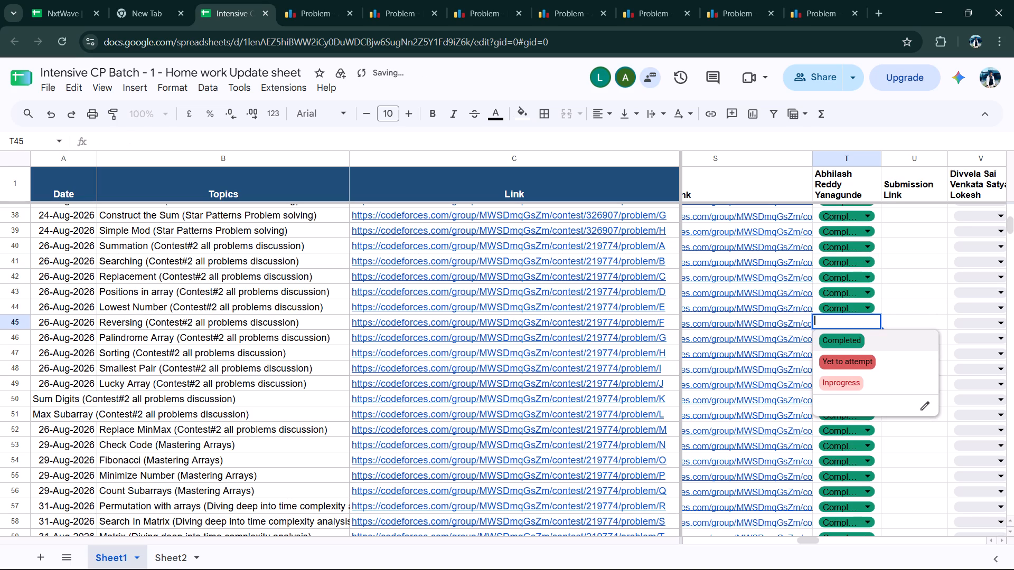
click(842, 335)
drag(842, 341, 842, 360)
click(842, 360)
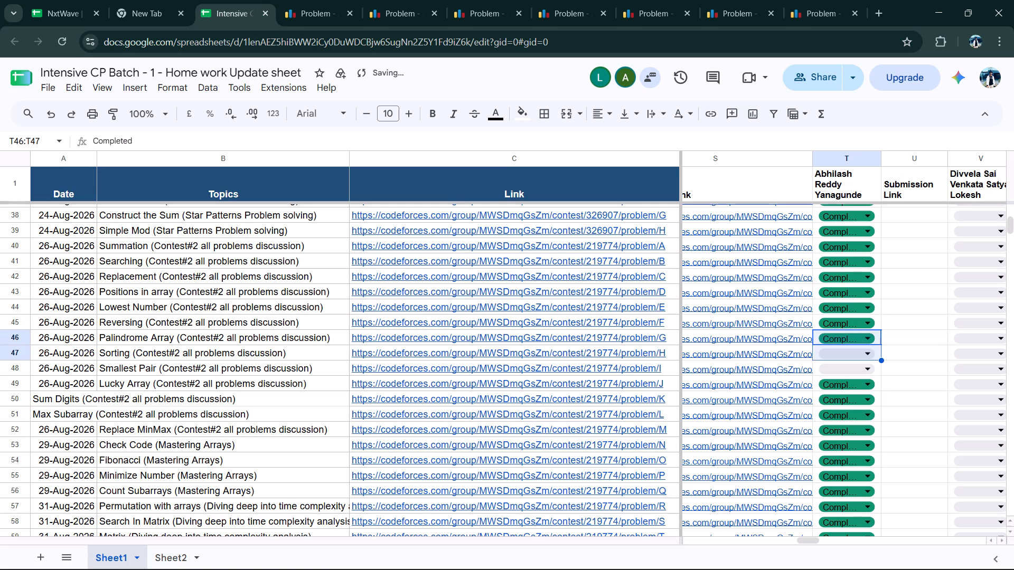
click(842, 360)
click(841, 355)
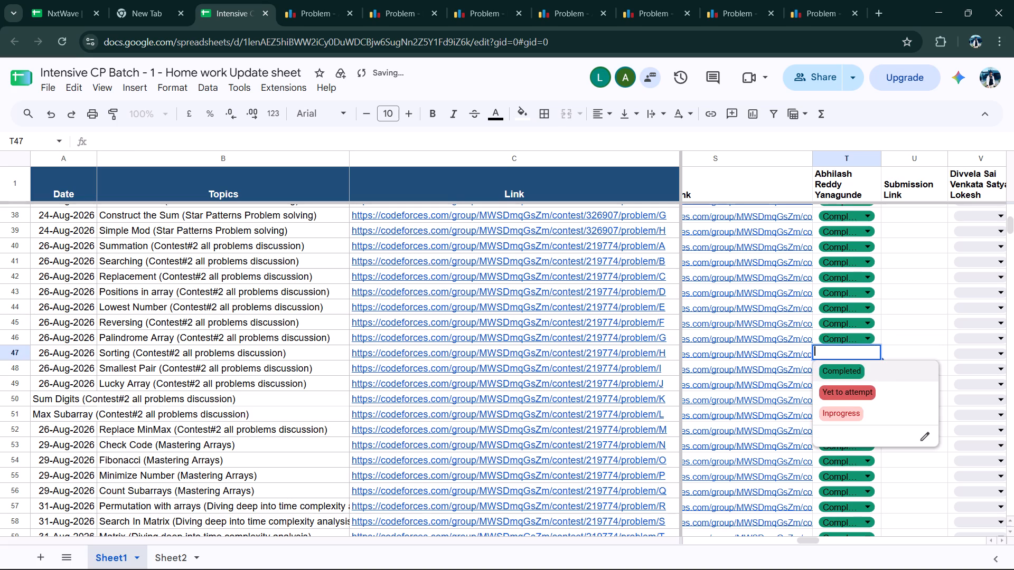
click(848, 369)
click(848, 369)
click(847, 379)
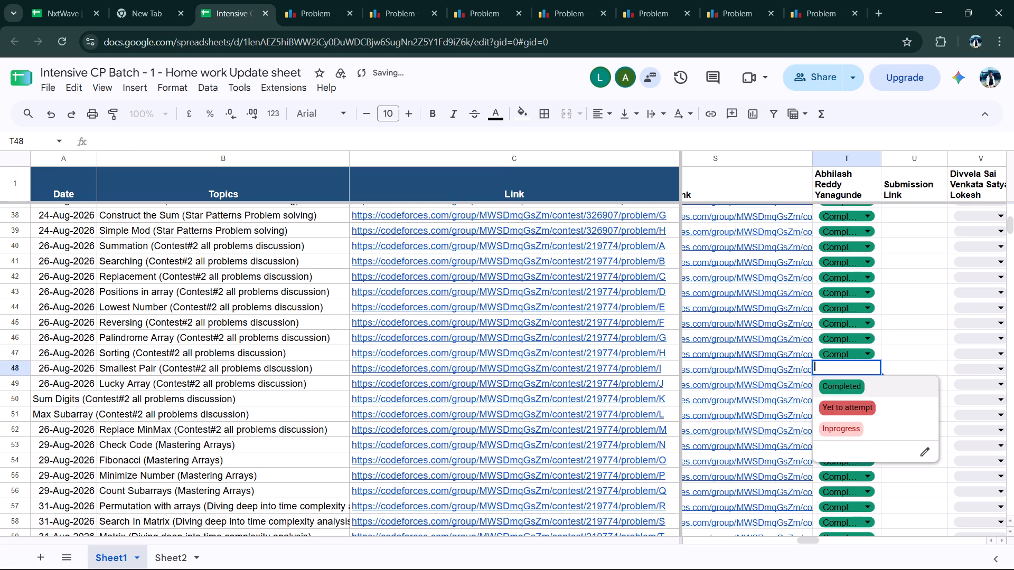
Look through the problem rows from row 63 onward, covering the Pairs & Subarrays and Internal Contest Discussion entries and their column T statuses.
scroll(692, 420, down, 4)
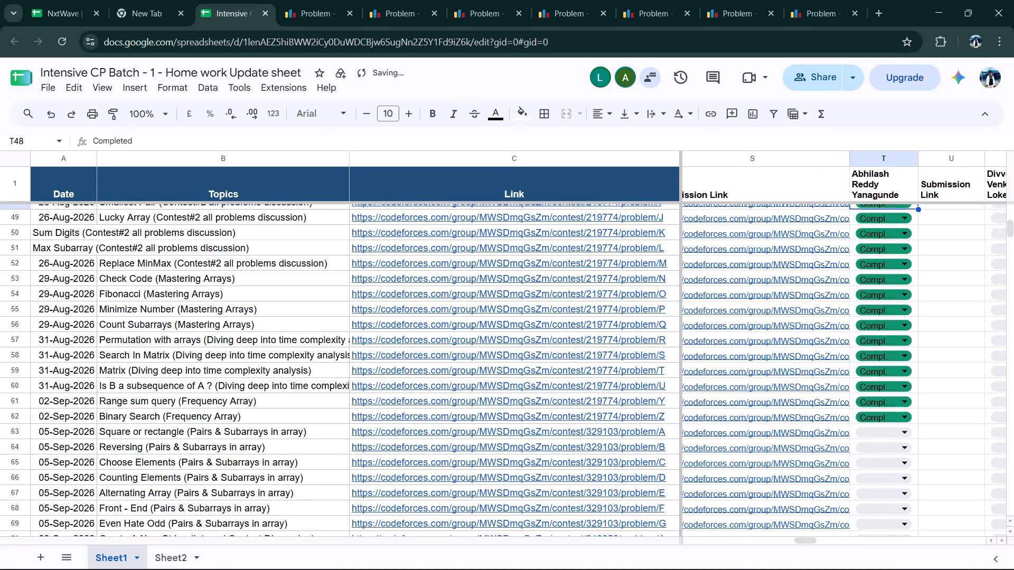
scroll(692, 420, down, 1)
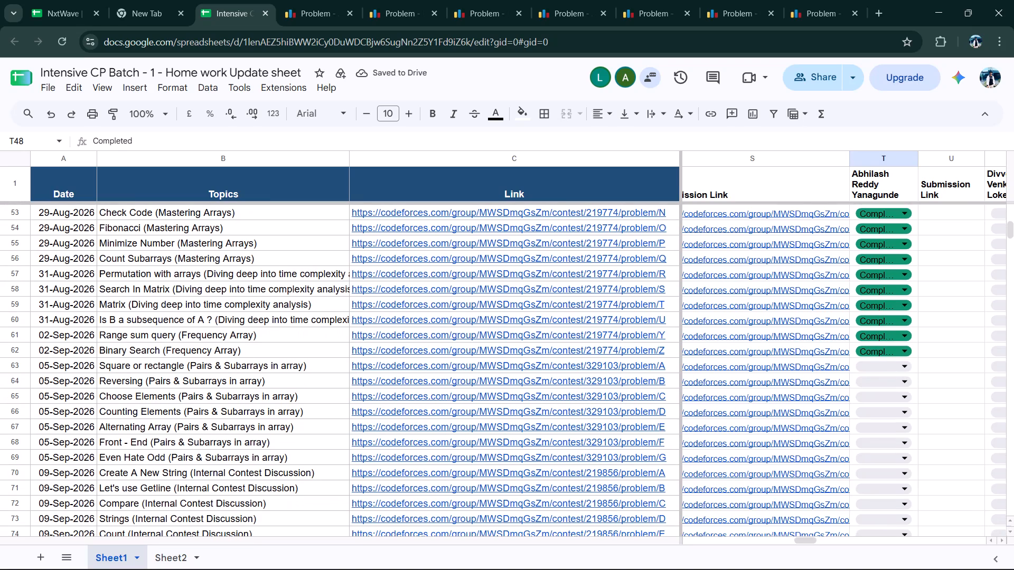
scroll(692, 420, down, 2)
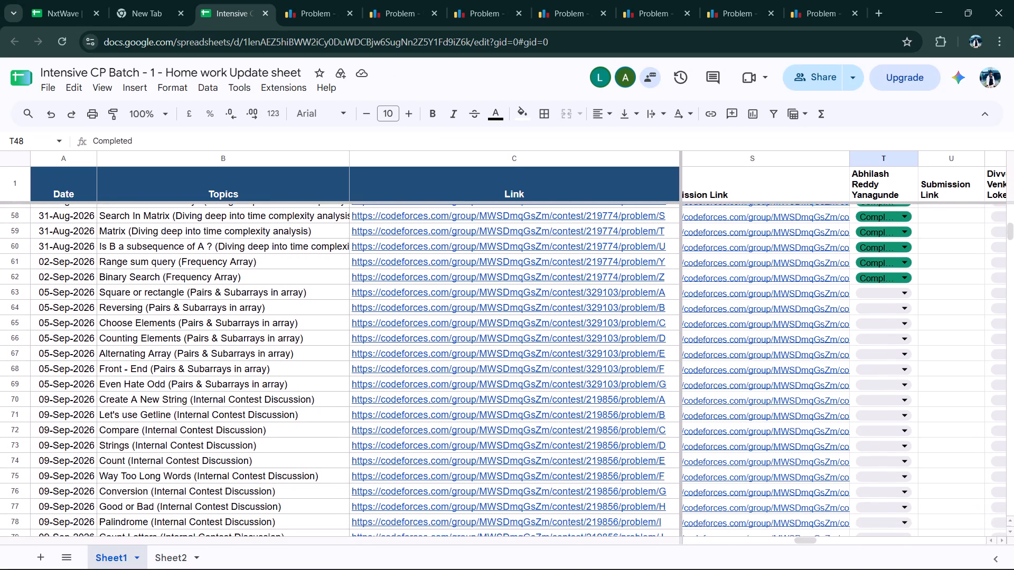
scroll(692, 420, down, 3)
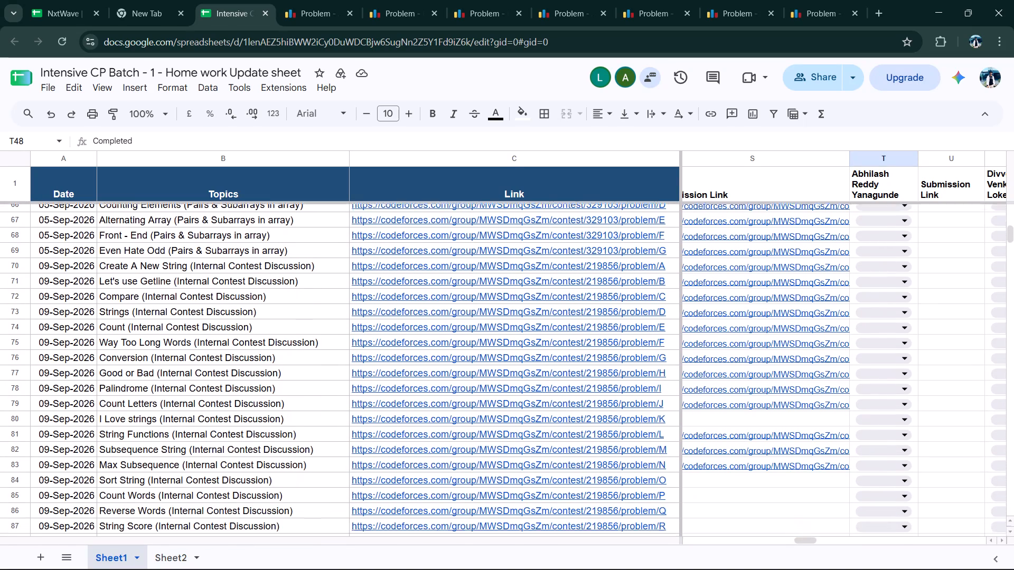
scroll(692, 420, down, 2)
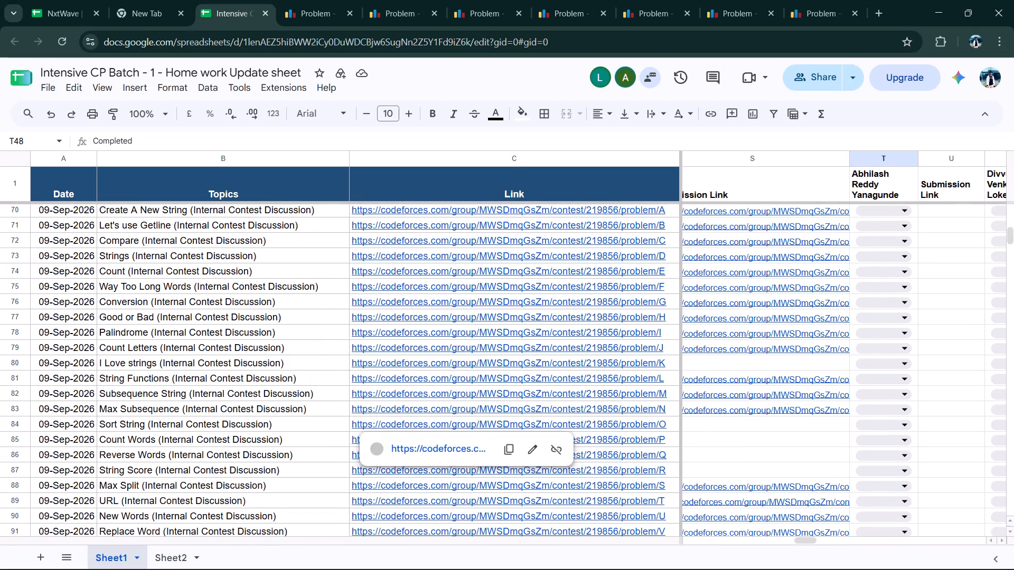
scroll(672, 316, up, 2)
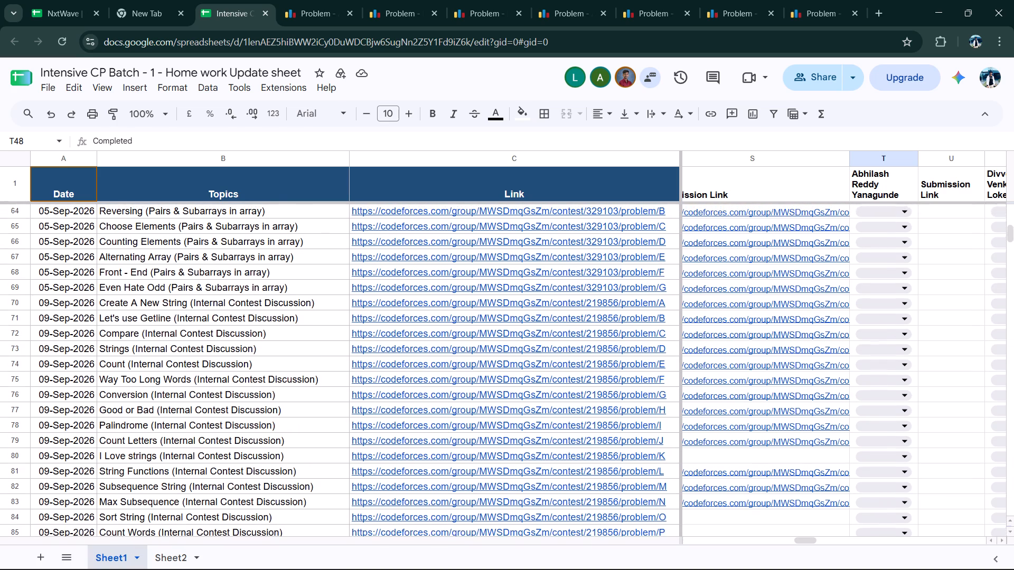
scroll(672, 316, up, 2)
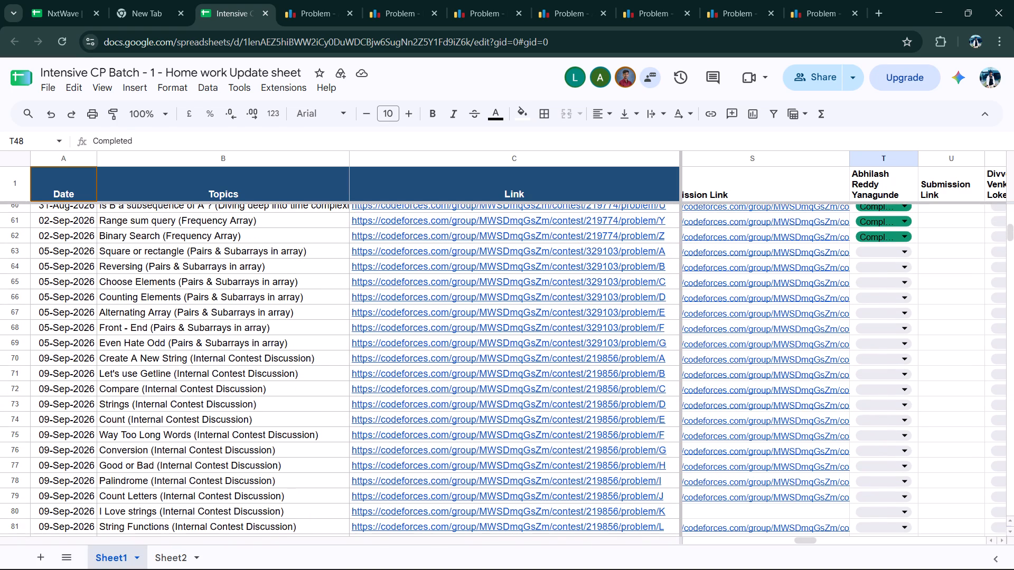
Open the Even Hate Odd problem link in row 69 and close the older Codeforces problem tabs.
click(656, 341)
click(458, 365)
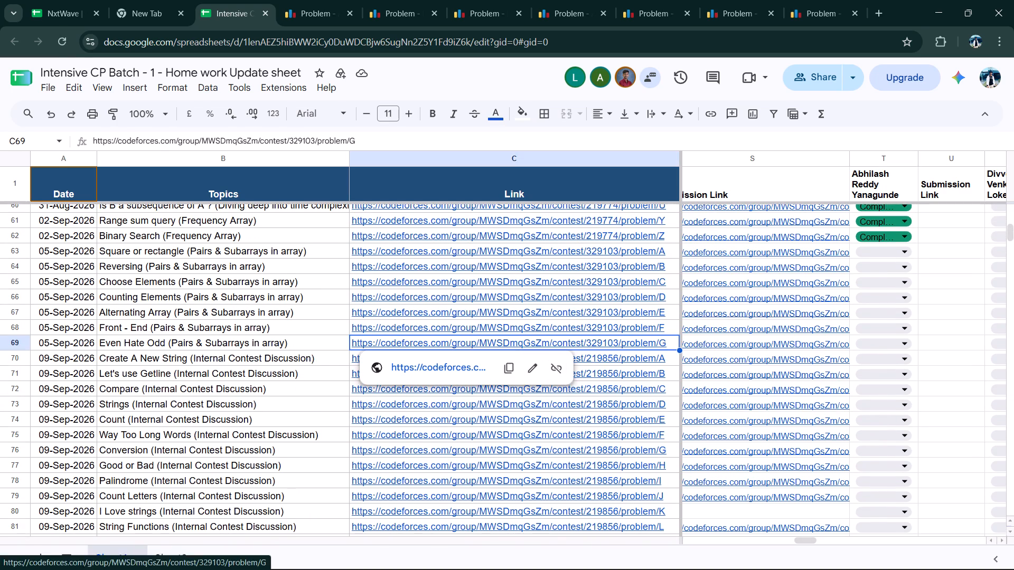
triple_click(391, 18)
triple_click(391, 18)
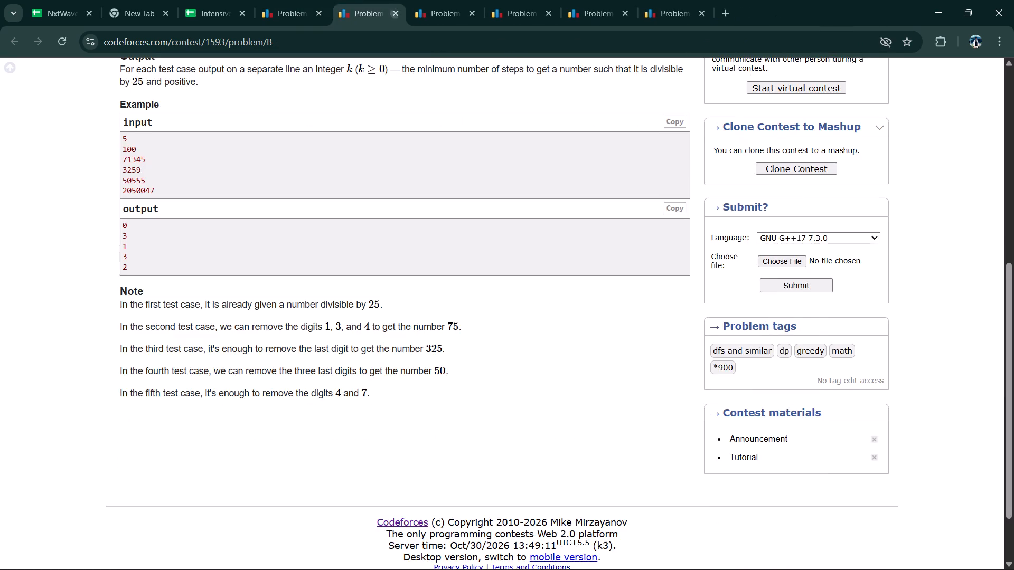
triple_click(391, 18)
triple_click(391, 18)
triple_click(391, 18)
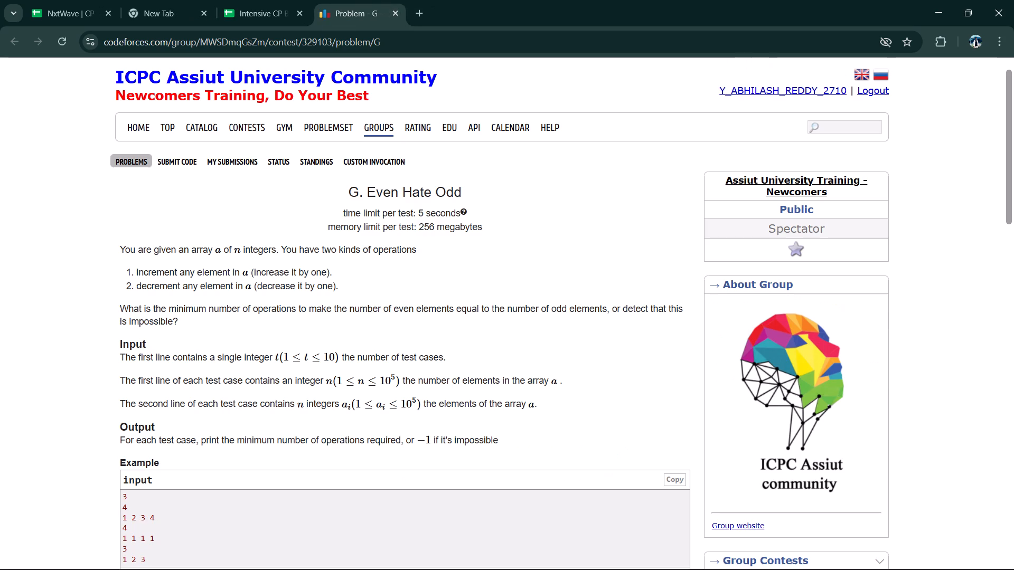
Open the Contest #3.1 problem list from the group contests to check which of its problems are solved.
scroll(418, 338, down, 7)
scroll(418, 338, up, 6)
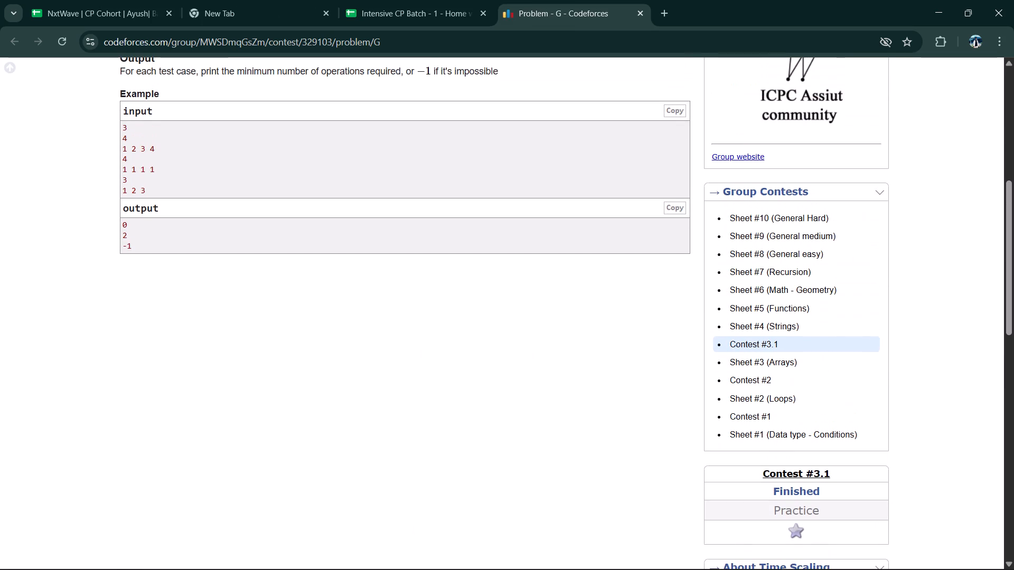
click(741, 348)
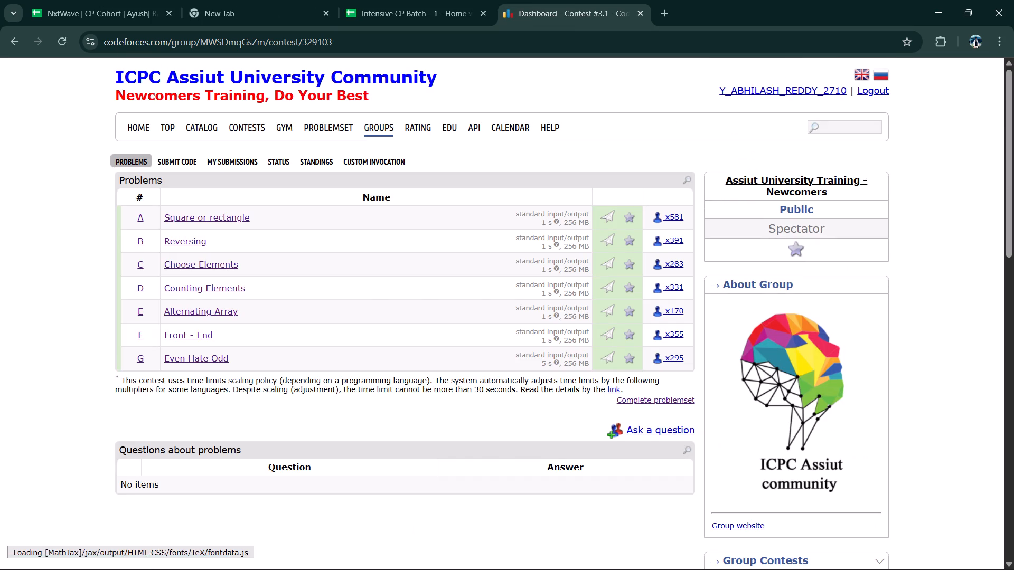
Return to the homework sheet and set the column T status to Completed for row 69, Even Hate Odd.
click(429, 0)
scroll(725, 391, up, 1)
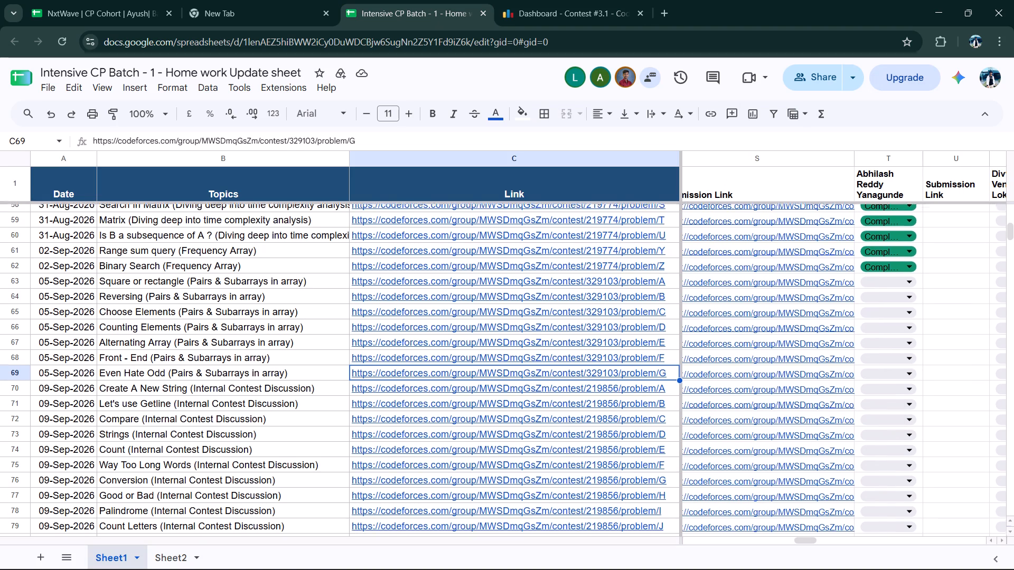
scroll(730, 414, up, 1)
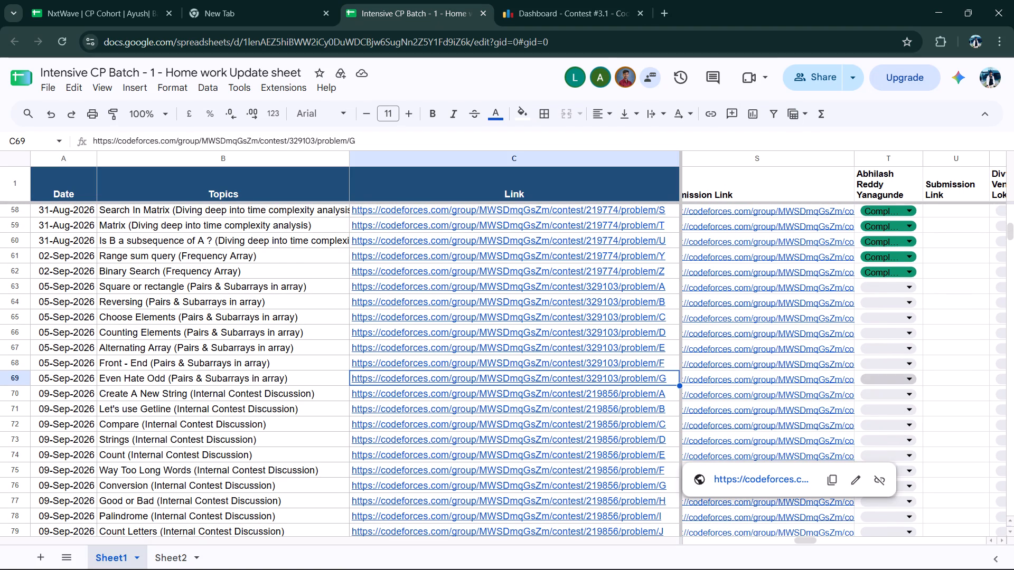
click(910, 376)
click(899, 389)
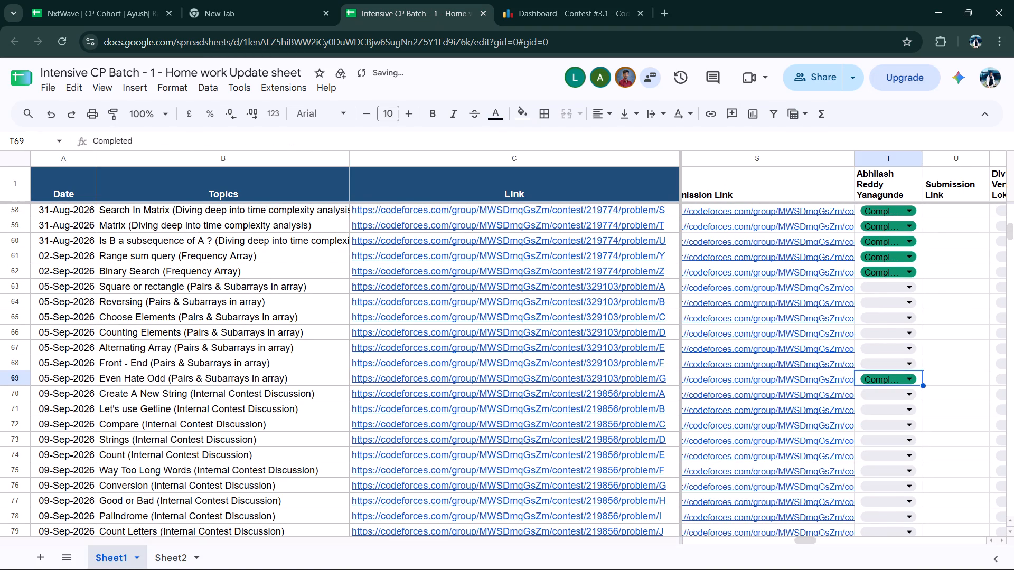
Set the column T status to Completed for rows 63 to 68, Square or rectangle through Front - End.
click(898, 282)
click(889, 302)
click(889, 302)
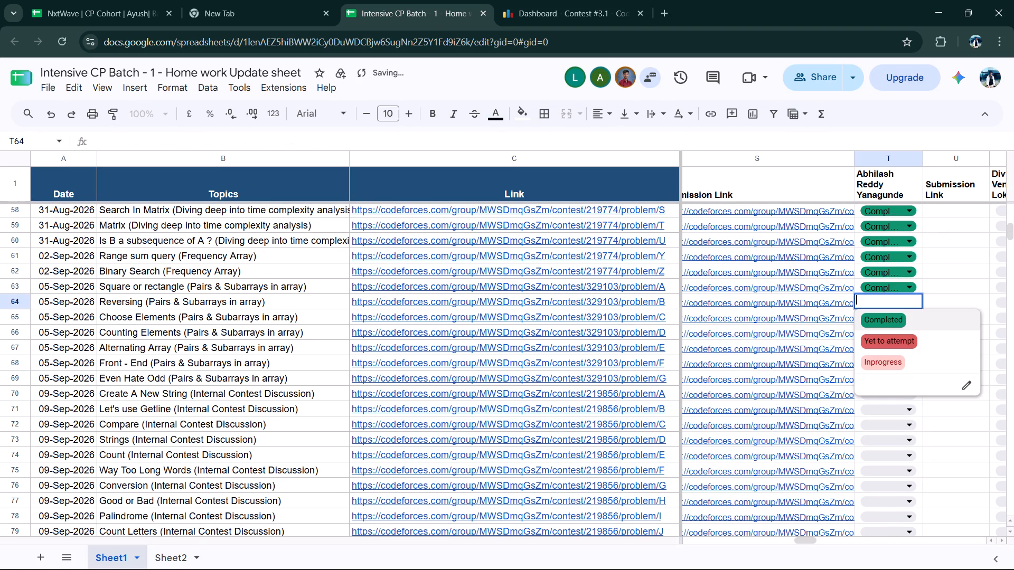
click(885, 315)
drag(885, 319, 884, 327)
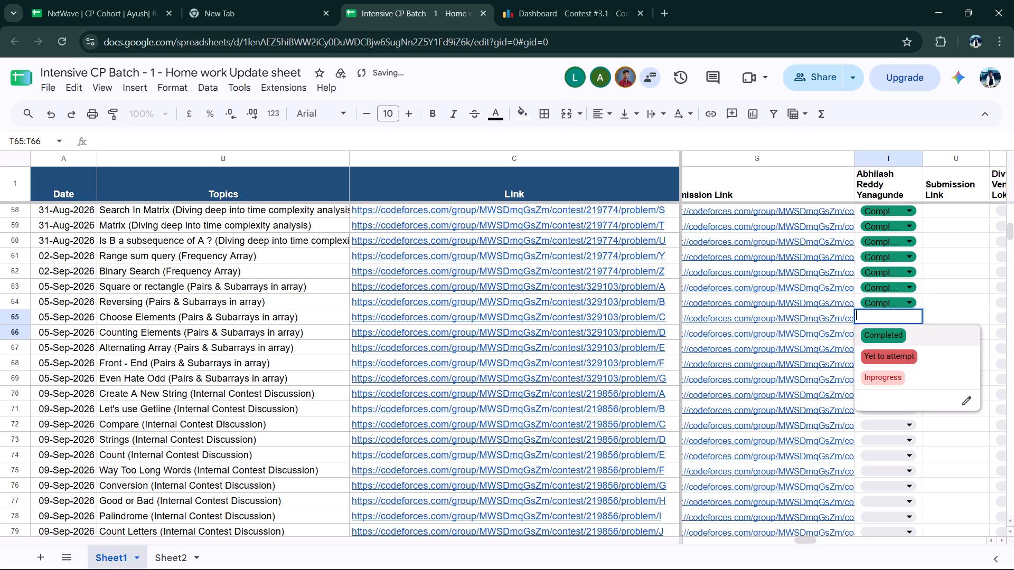
drag(884, 327, 884, 330)
click(884, 330)
click(883, 335)
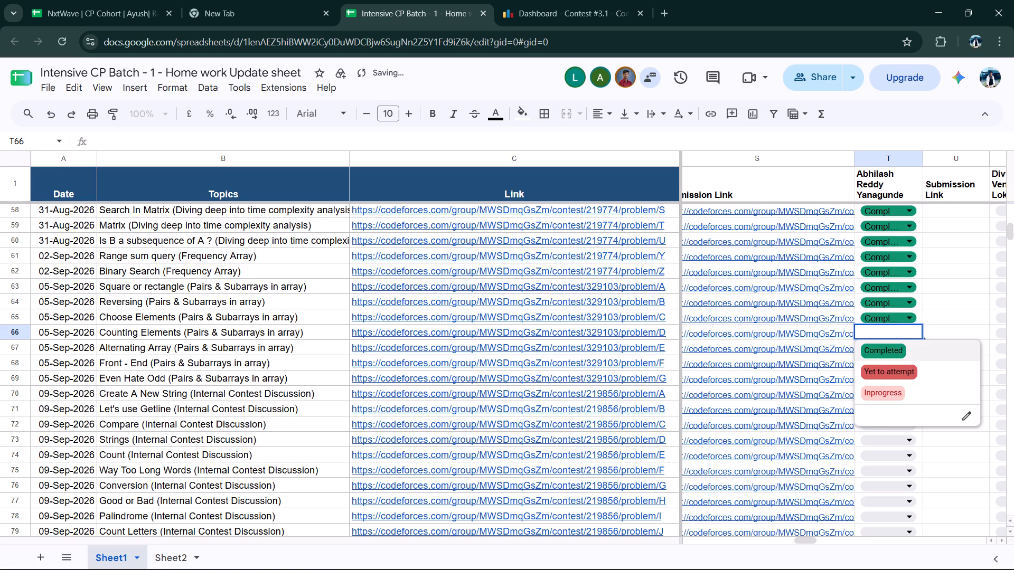
click(883, 349)
drag(883, 349, 882, 363)
click(882, 363)
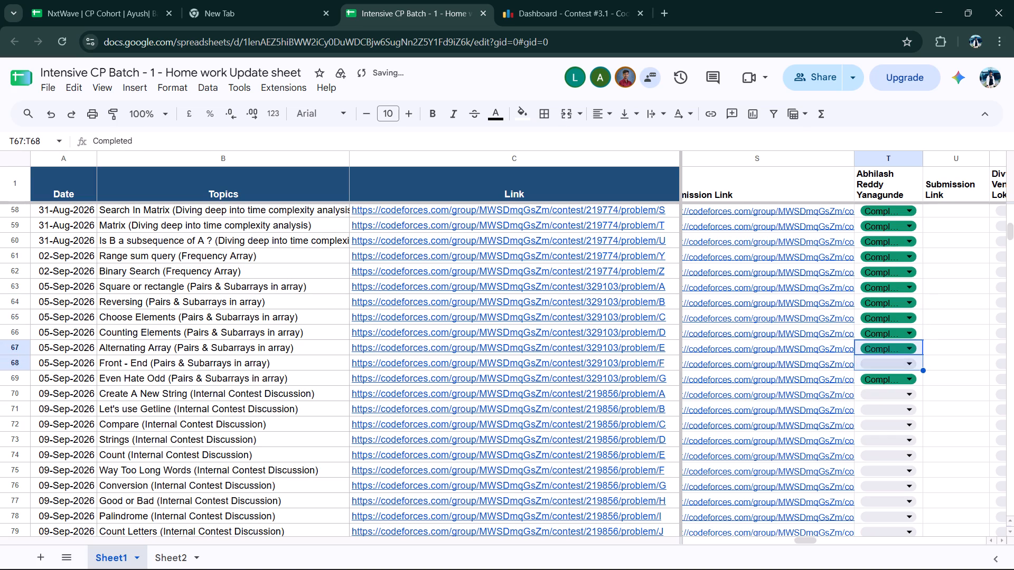
click(885, 367)
click(882, 378)
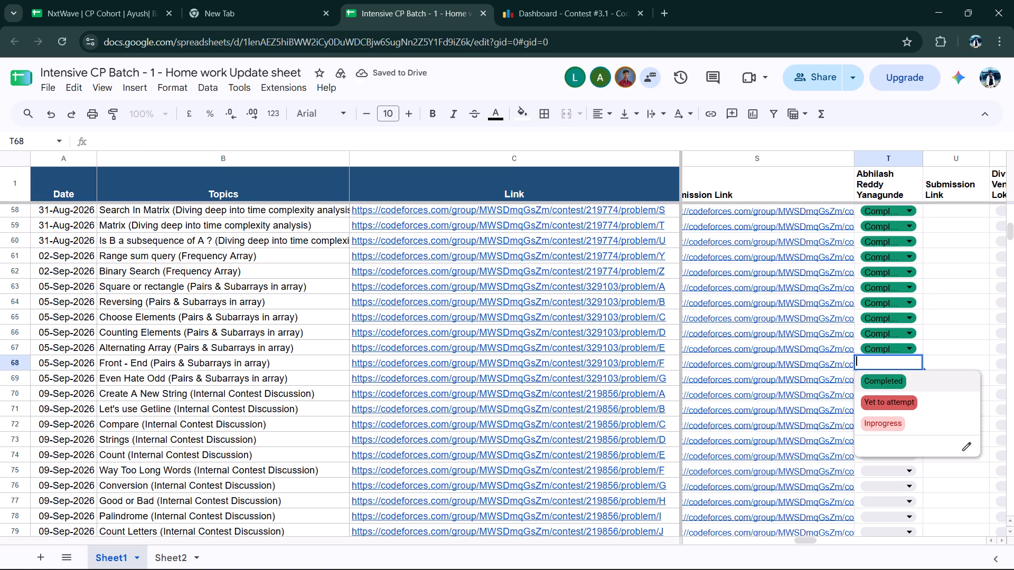
Look through the sheet's column T statuses above and below, ending at the Internal Contest Discussion rows.
scroll(882, 378, up, 9)
scroll(882, 378, down, 7)
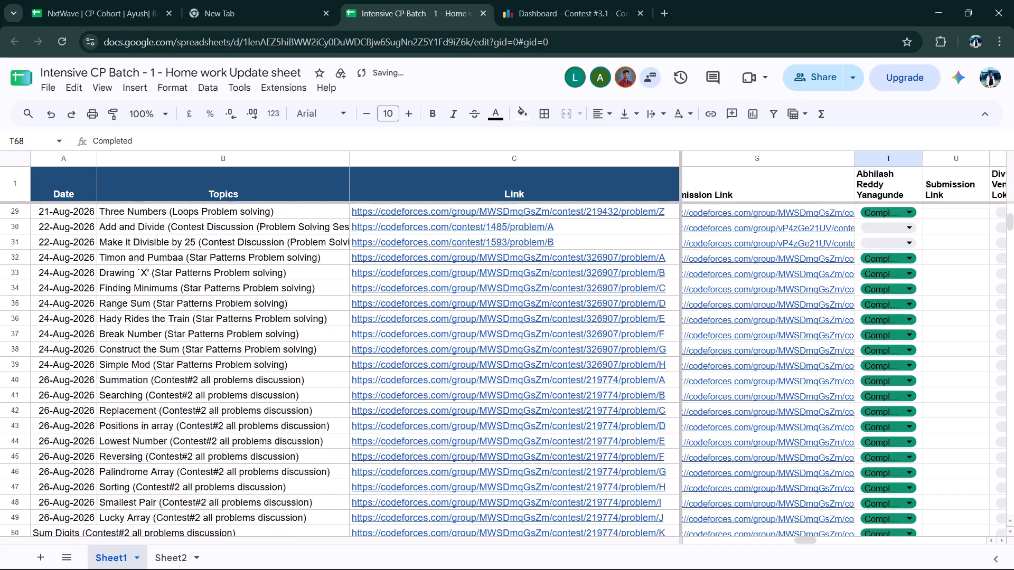
scroll(882, 378, down, 10)
scroll(882, 378, up, 7)
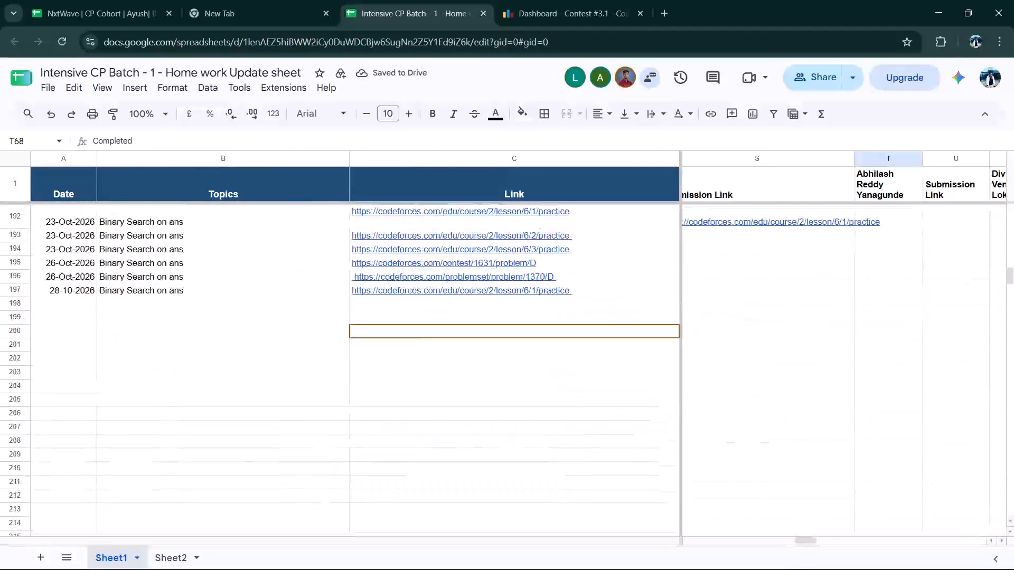
scroll(882, 378, up, 6)
scroll(882, 378, down, 1)
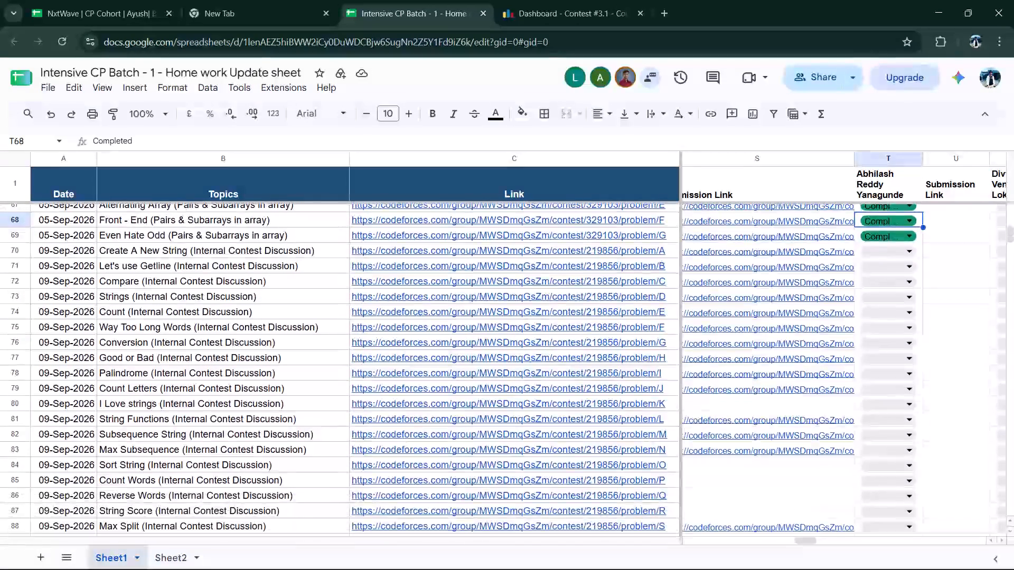
scroll(882, 378, down, 2)
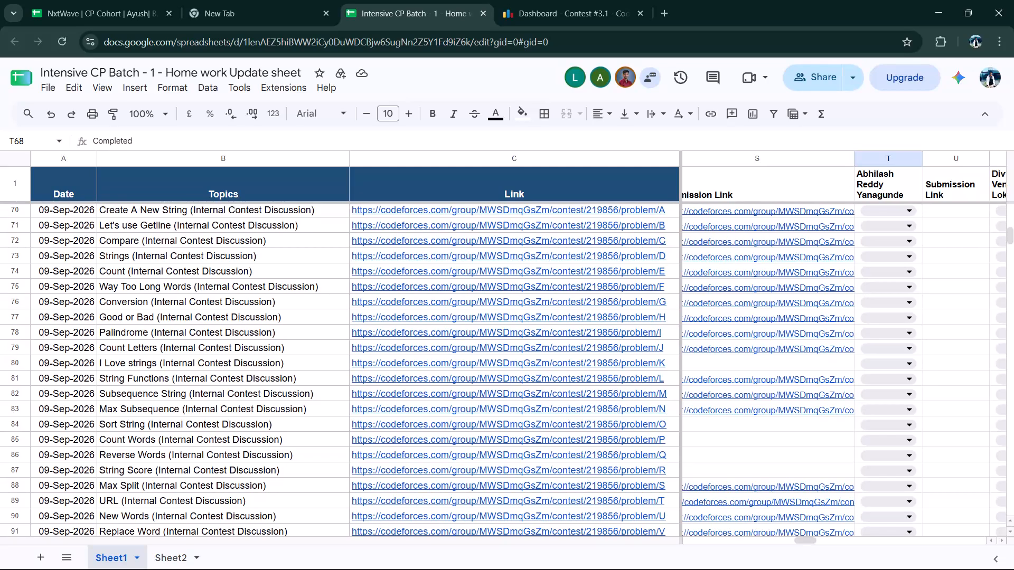
scroll(656, 474, down, 2)
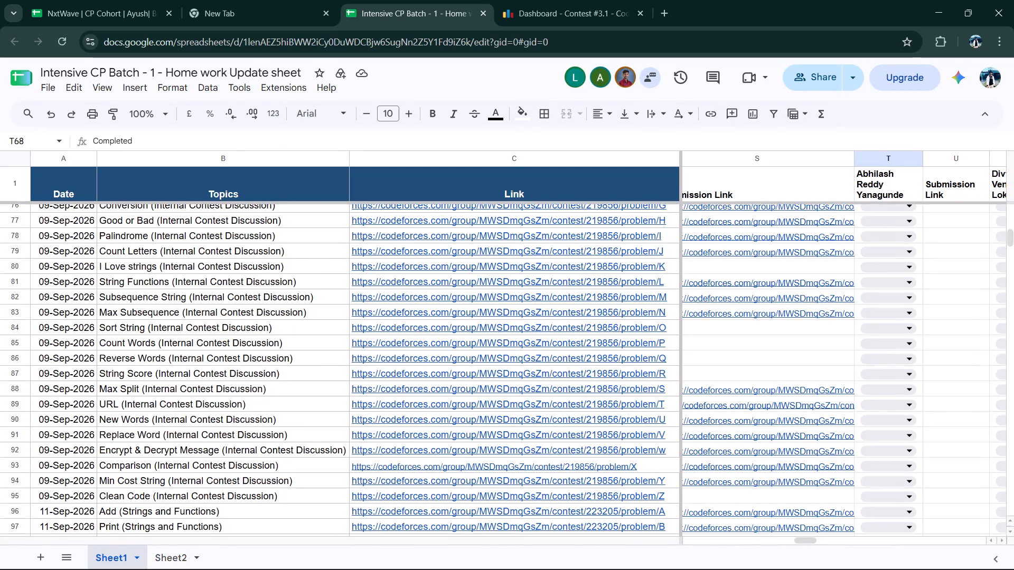
Open the Clean Code problem link in row 95 and go from it to the Sheet #4 (Strings) problem list.
click(656, 496)
click(458, 472)
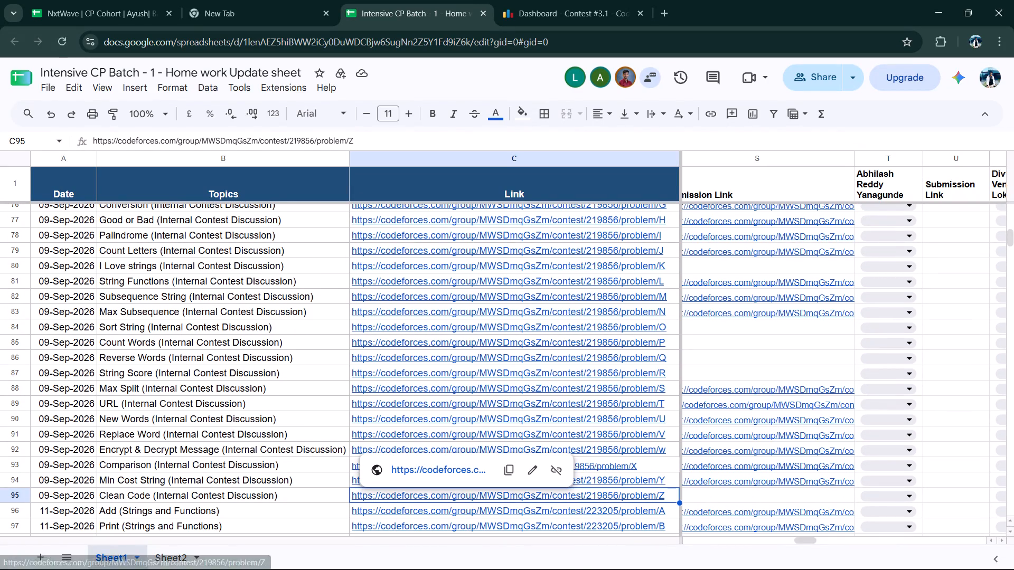
scroll(443, 410, down, 5)
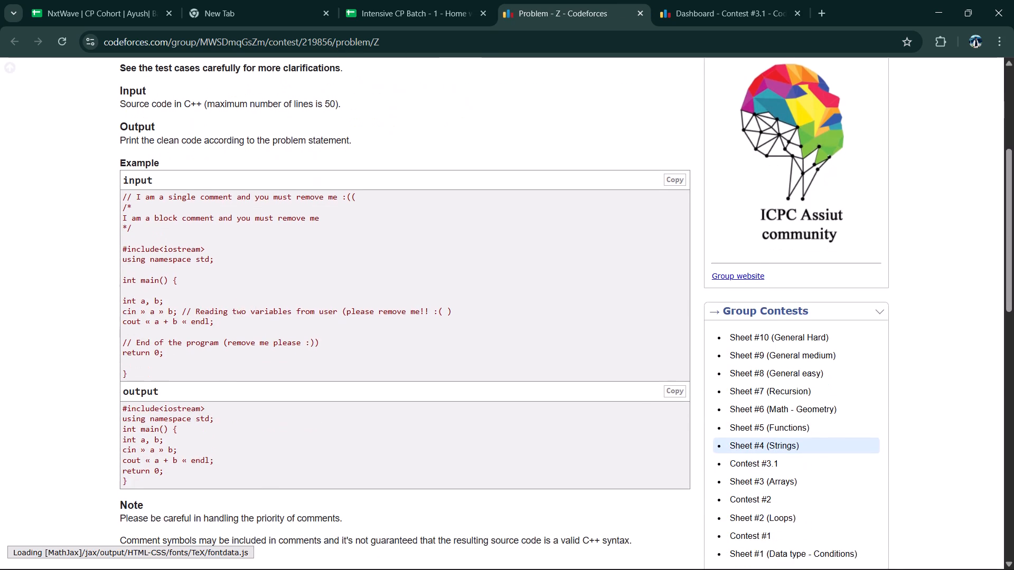
click(756, 428)
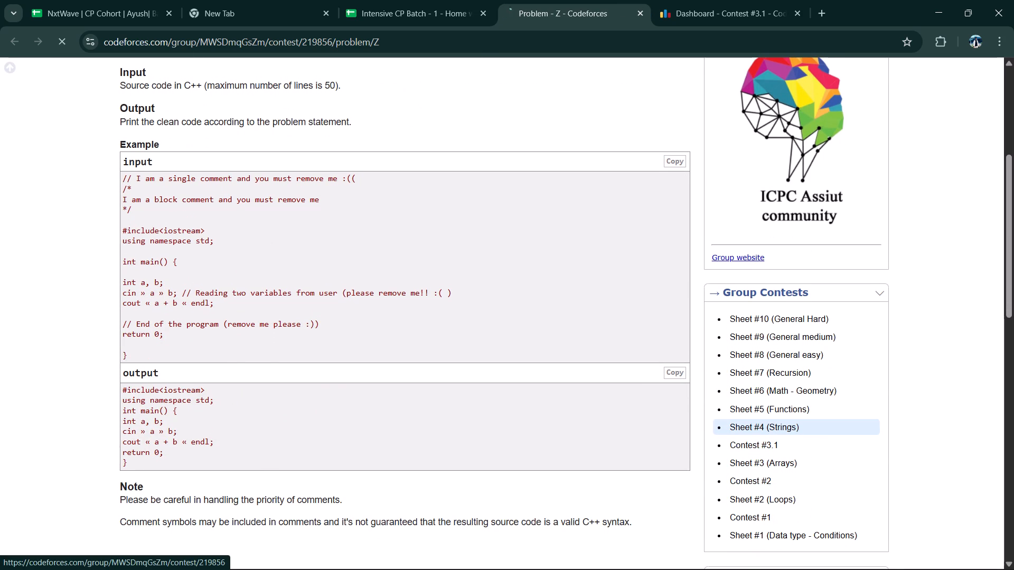
Examine the Sheet #4 (Strings) problem list, A to Z, for which problems are marked as solved.
scroll(756, 428, down, 1)
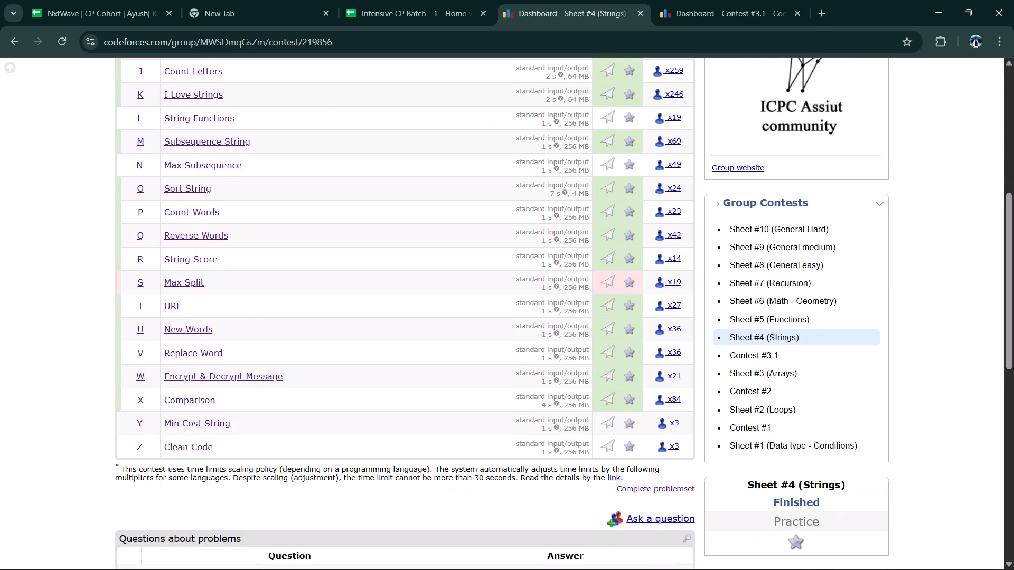
scroll(756, 428, down, 4)
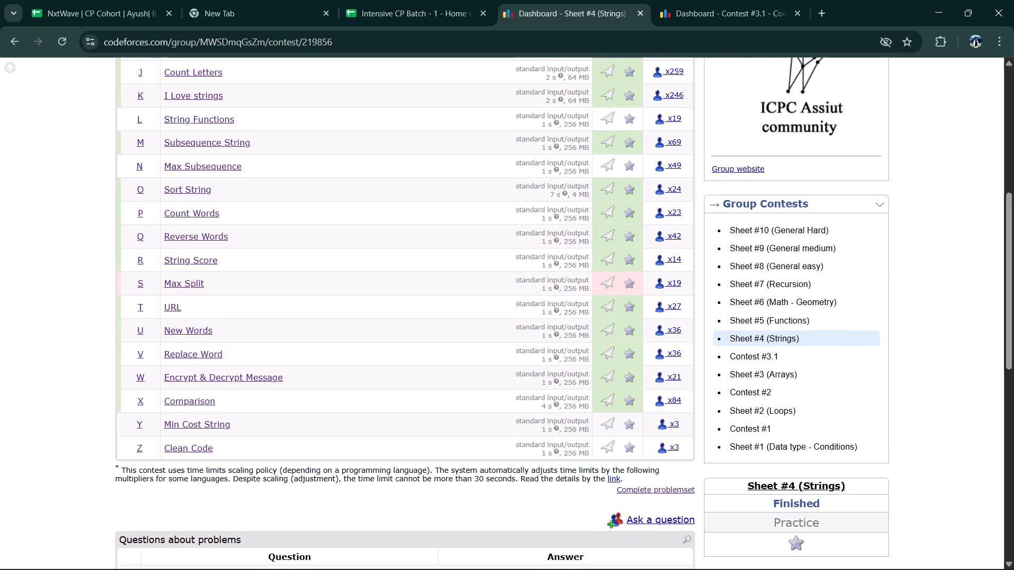
scroll(756, 428, down, 2)
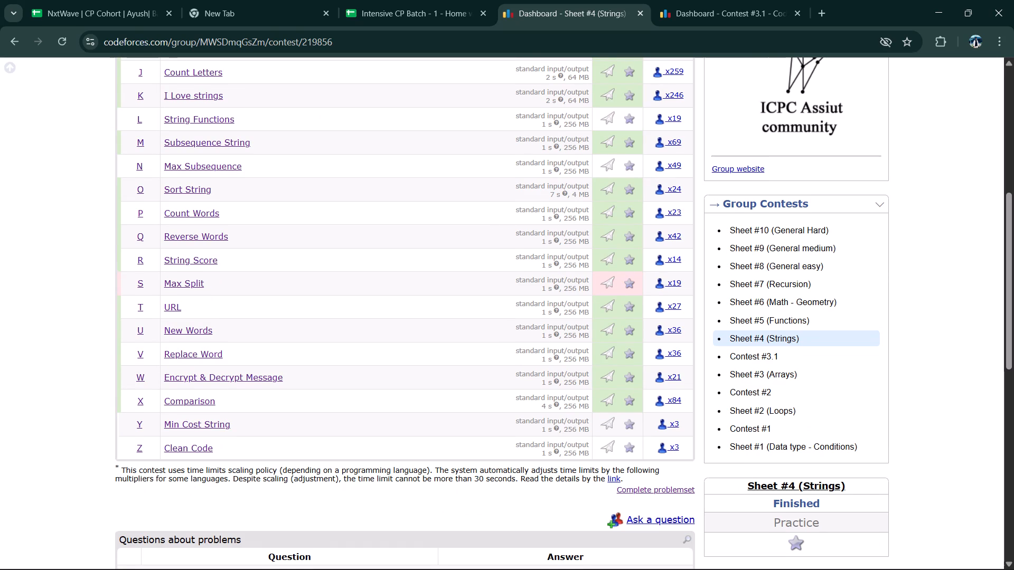
scroll(504, 104, up, 5)
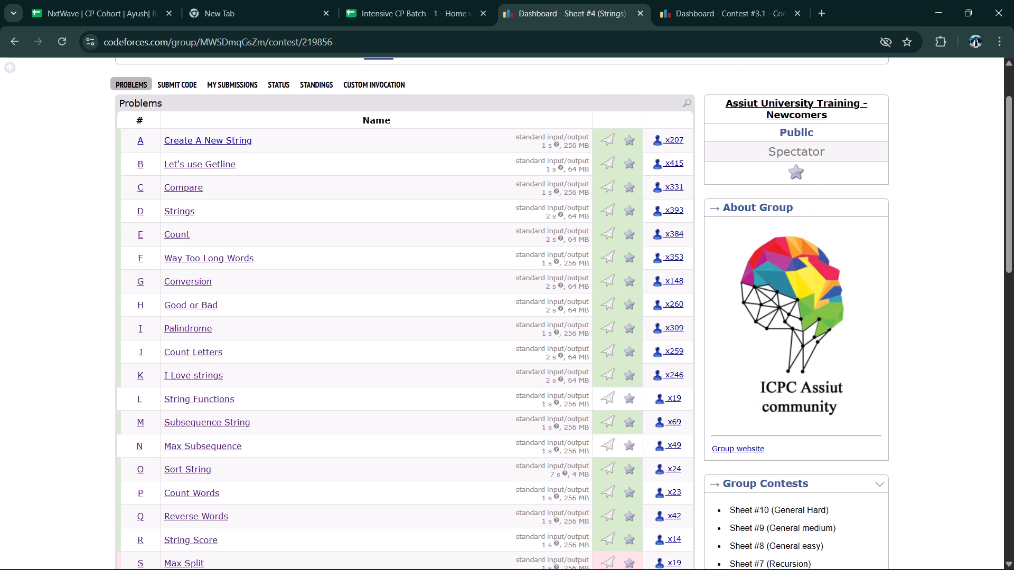
scroll(504, 104, up, 1)
Return to the homework sheet and set the column T status to Completed for row 80, I Love strings.
click(456, 0)
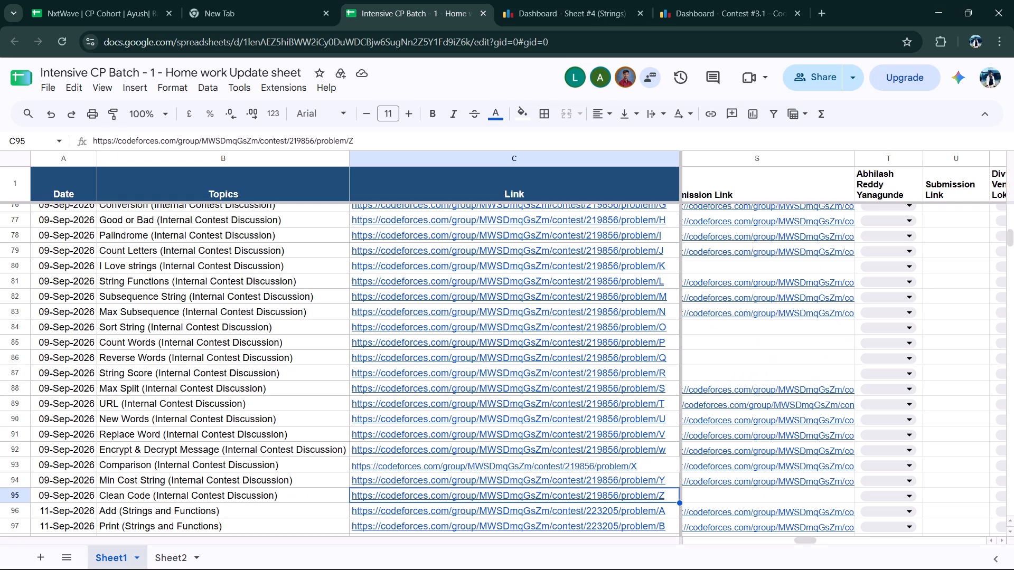
scroll(786, 483, up, 2)
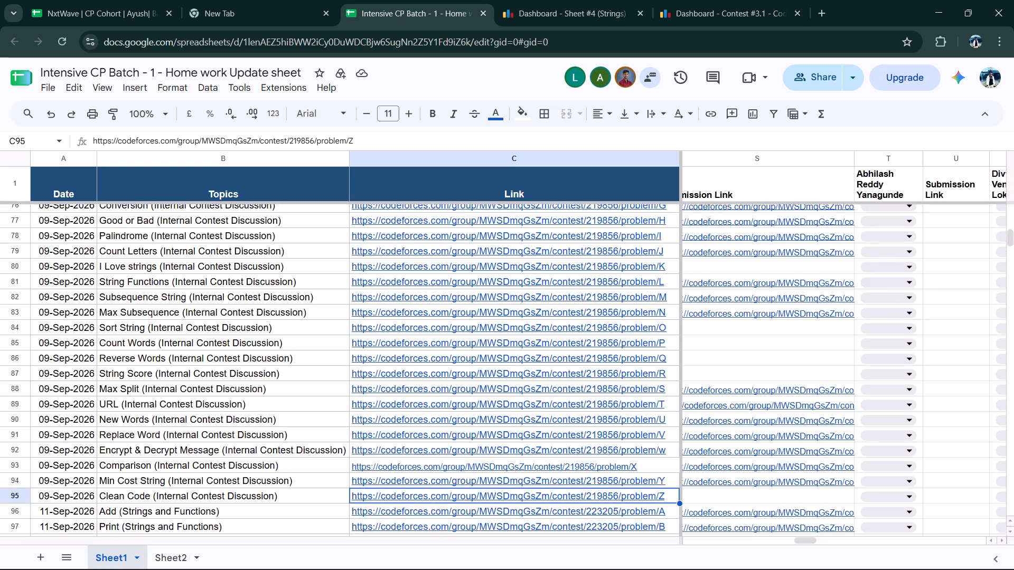
scroll(786, 483, up, 1)
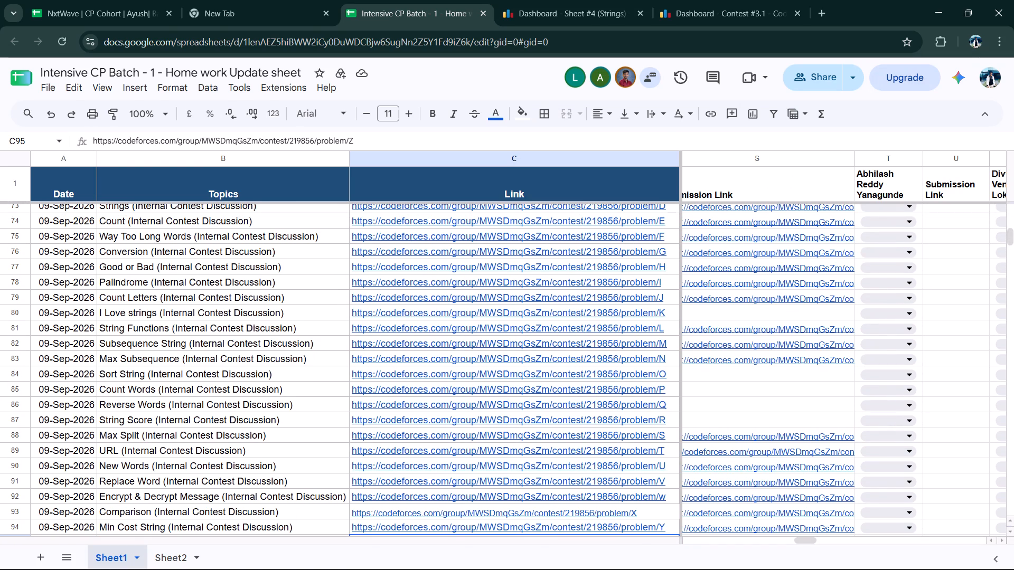
click(906, 315)
click(897, 327)
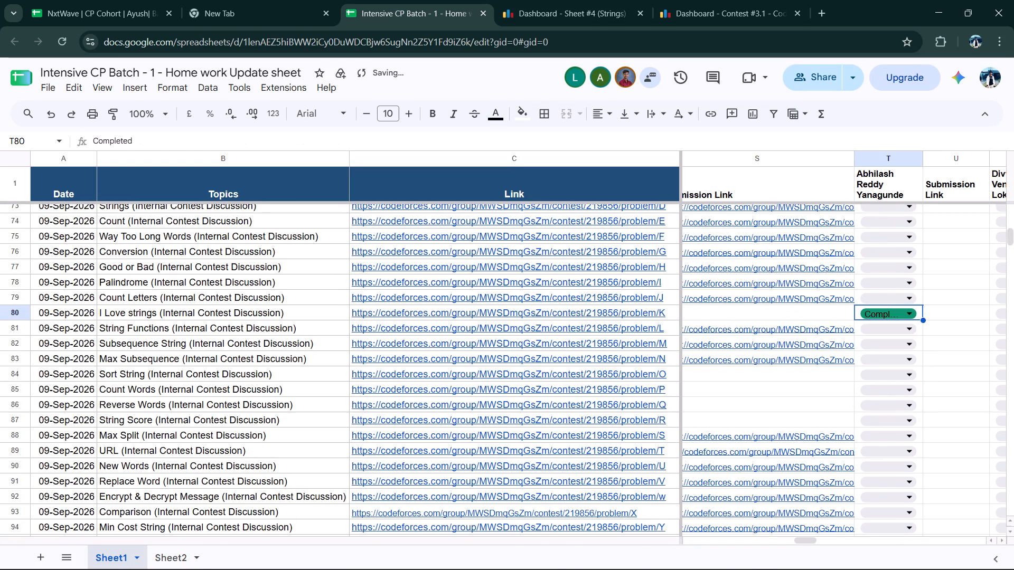
Recheck the Sheet #4 (Strings) list, then set column T to Completed for rows 70 to 74, Create A New String through Count.
click(527, 0)
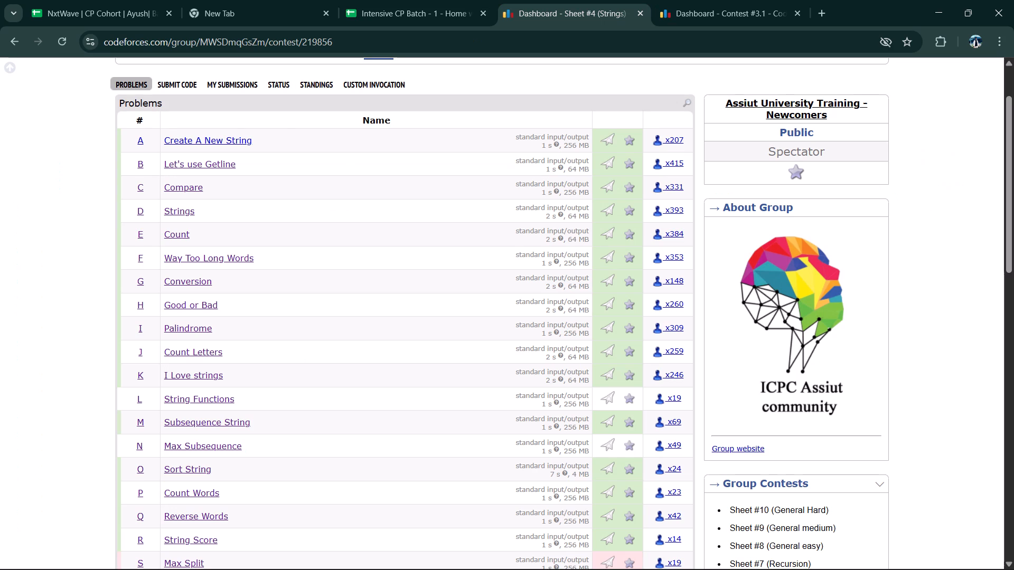
click(457, 0)
scroll(786, 286, up, 2)
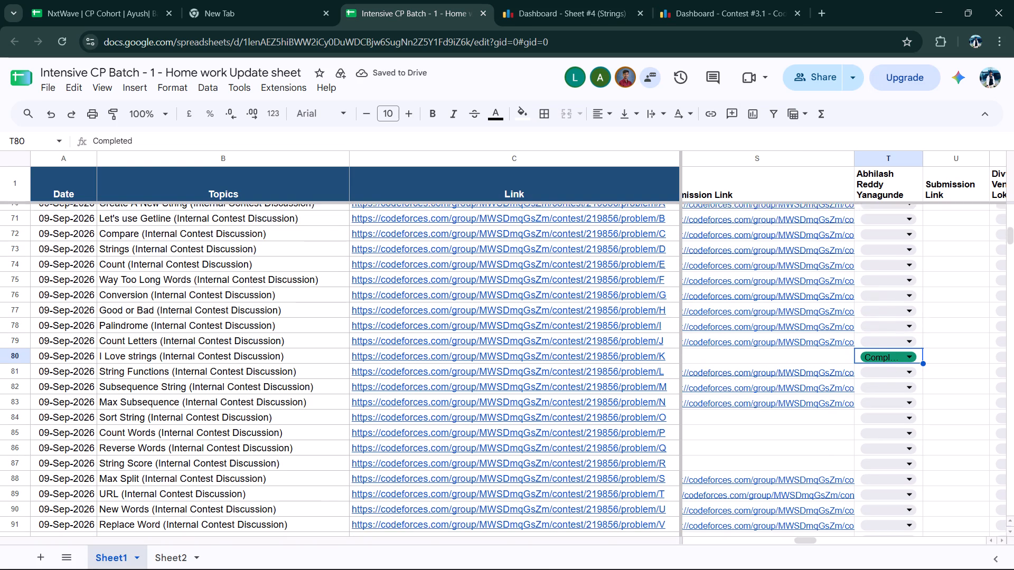
scroll(786, 286, up, 2)
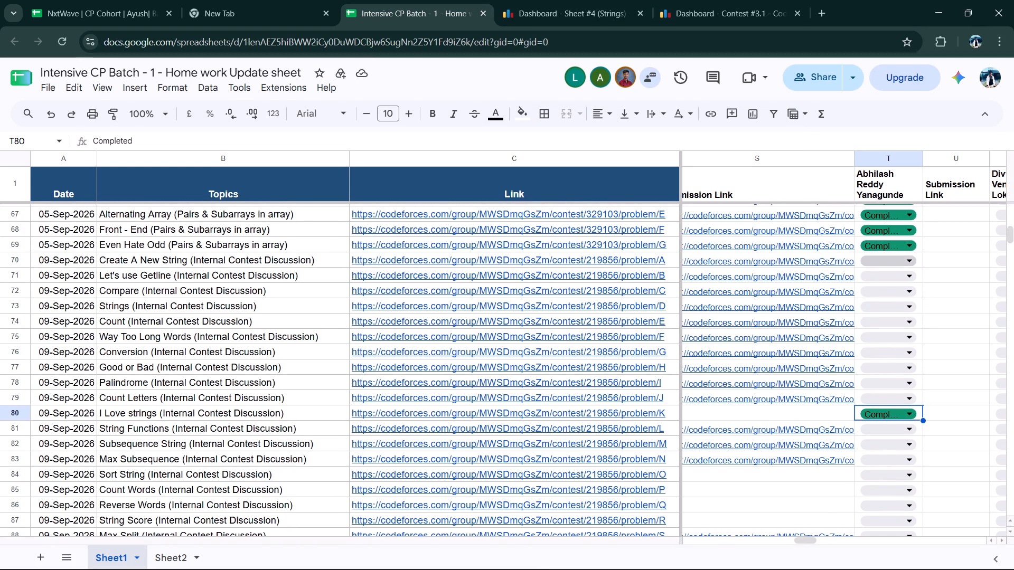
drag(908, 265, 894, 281)
click(894, 281)
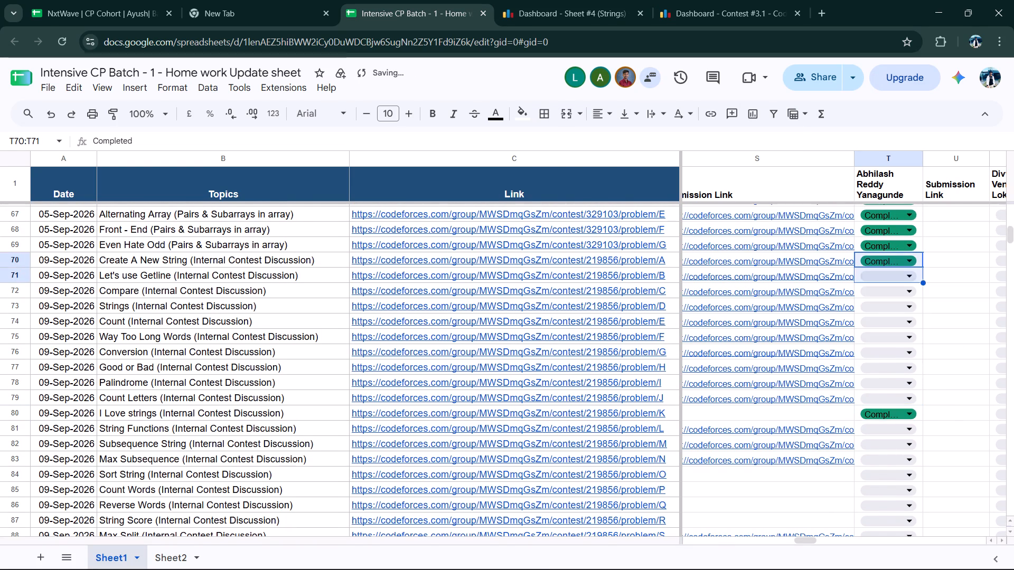
drag(893, 274, 888, 287)
click(888, 287)
click(886, 296)
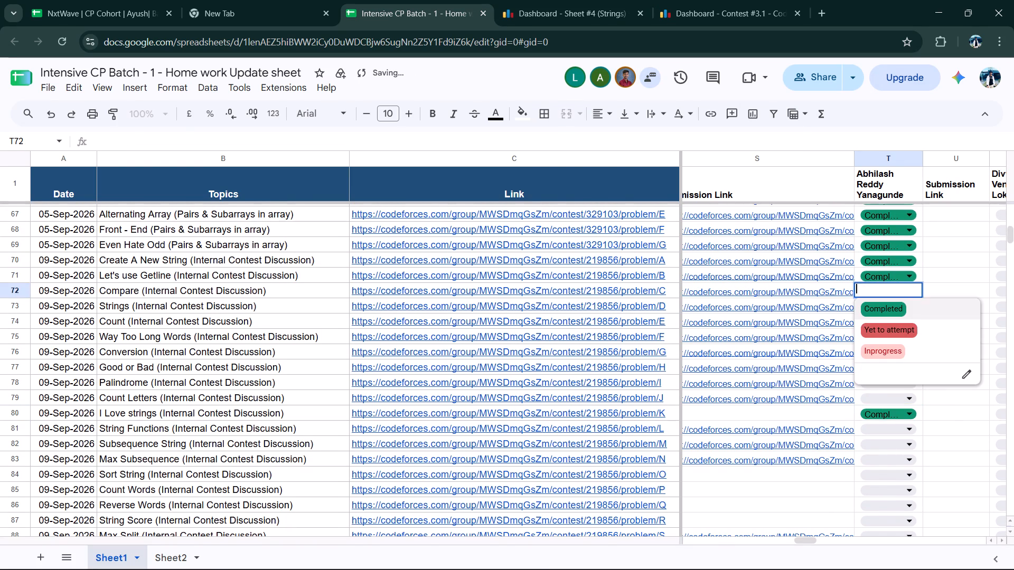
click(884, 304)
drag(883, 307, 881, 319)
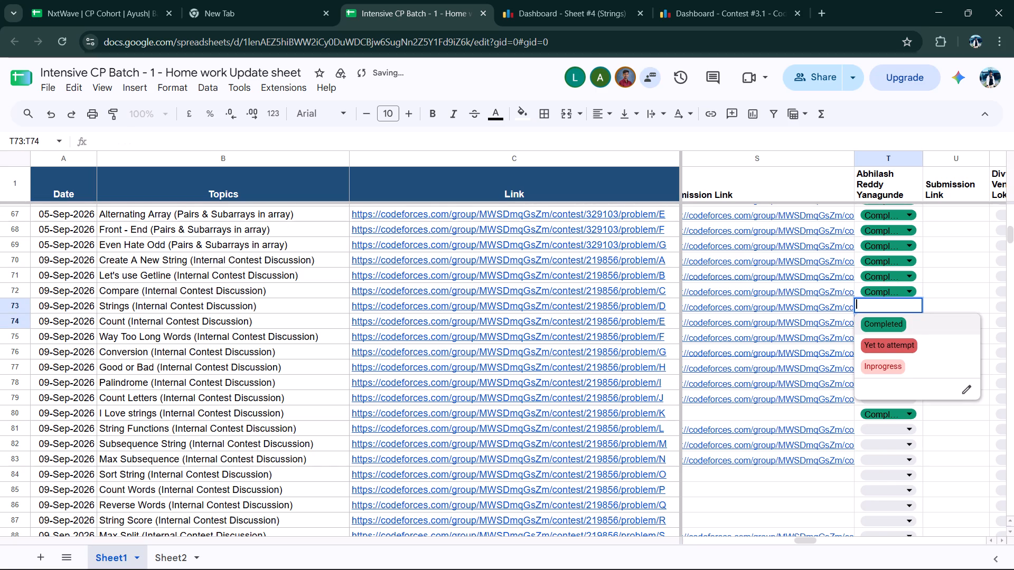
click(881, 319)
drag(881, 320, 882, 336)
click(882, 336)
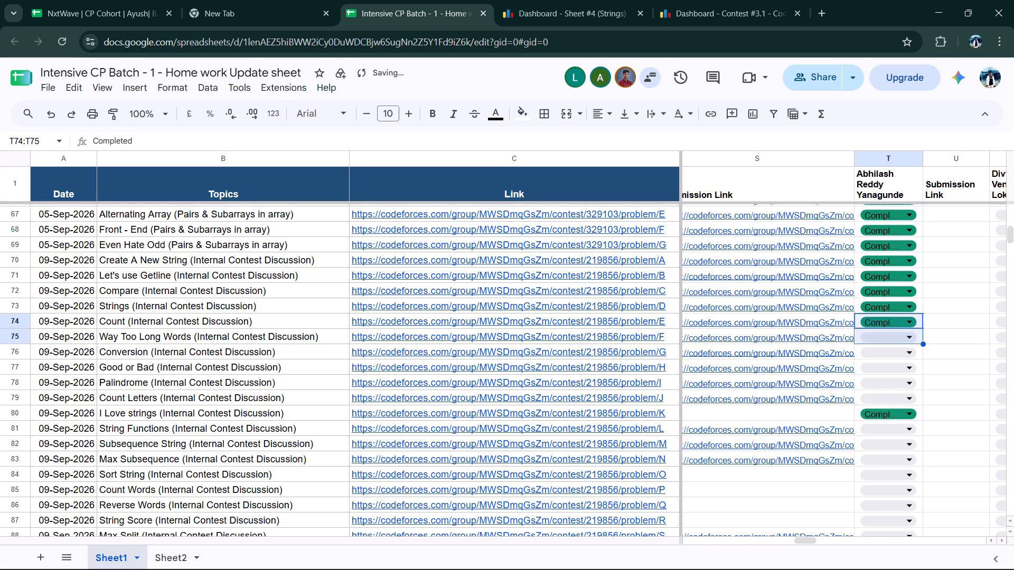
Set the column T status to Completed for rows 75 to 79, Way Too Long Words through Count Letters.
drag(883, 339, 880, 360)
click(880, 360)
drag(880, 360, 880, 363)
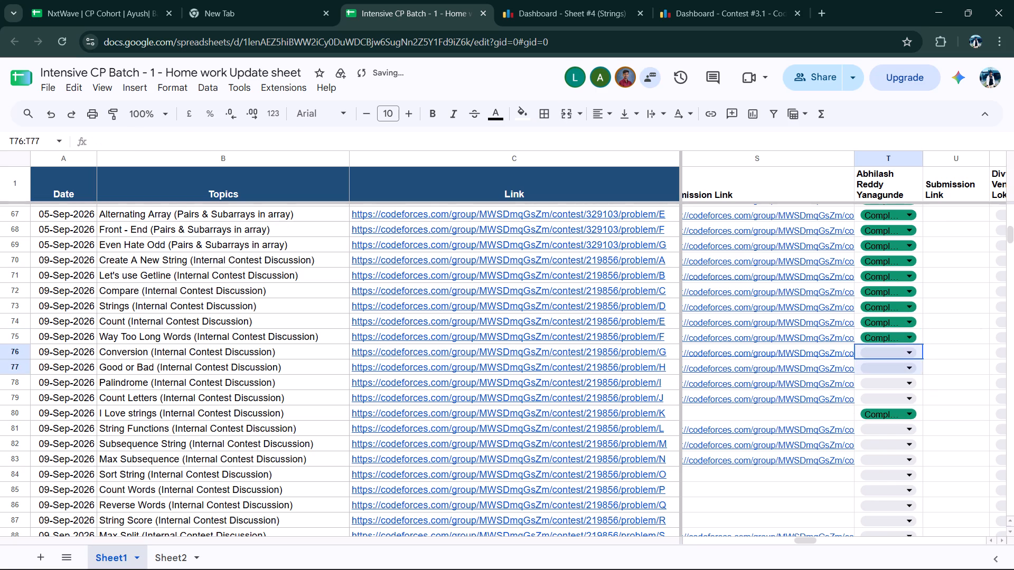
drag(880, 363, 893, 351)
click(893, 351)
click(886, 366)
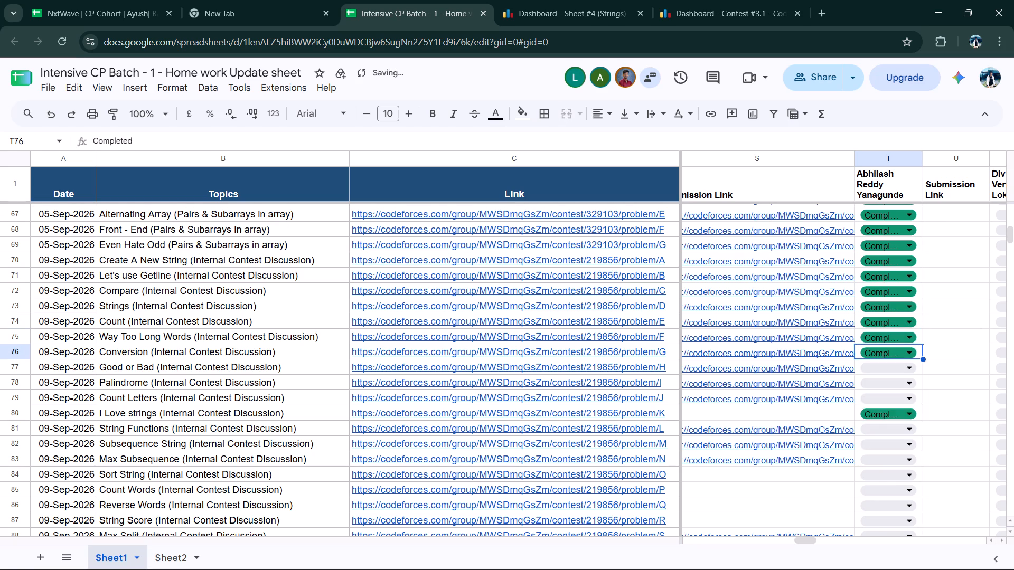
click(886, 366)
click(884, 378)
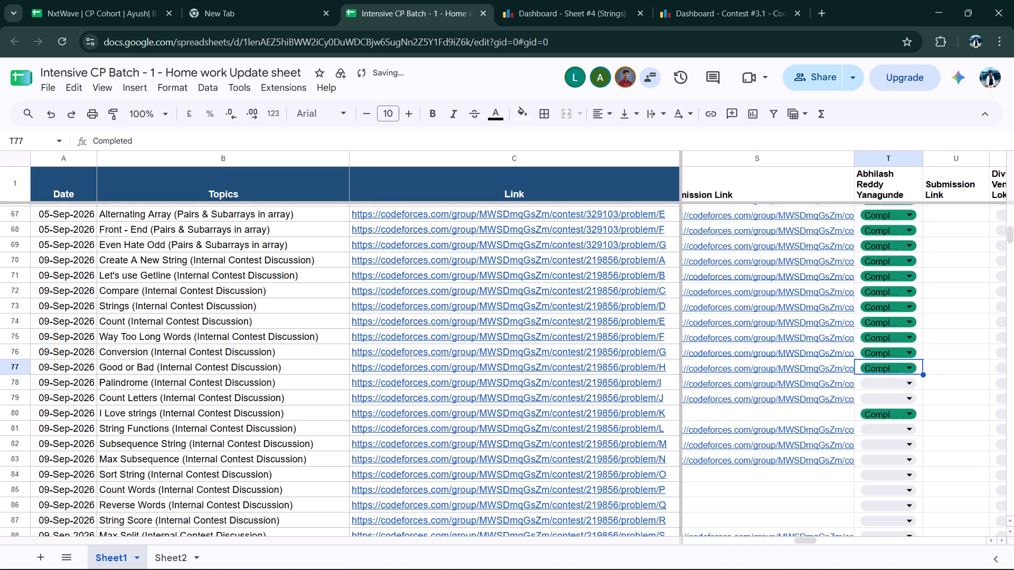
click(888, 385)
click(886, 397)
click(886, 397)
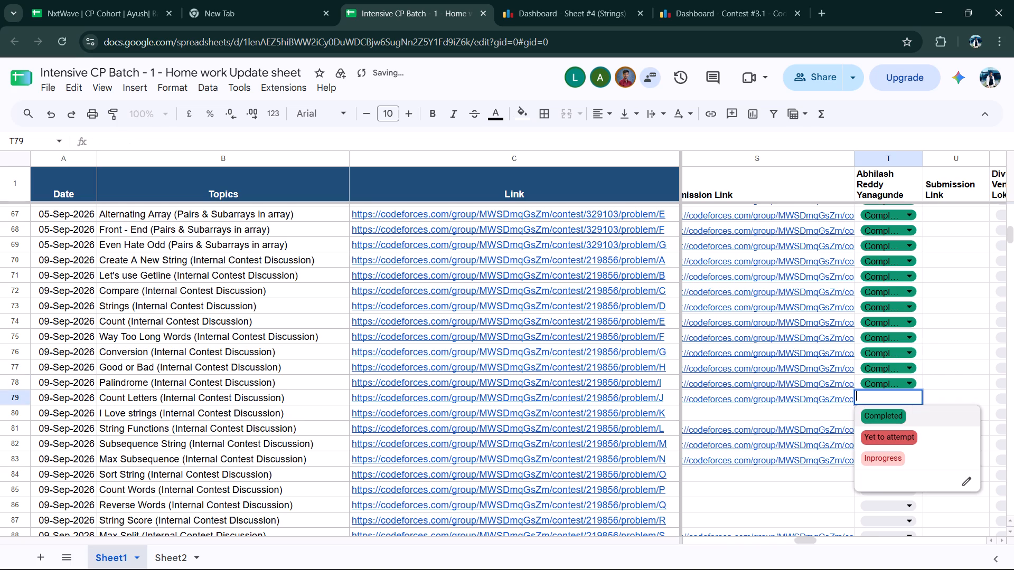
click(882, 408)
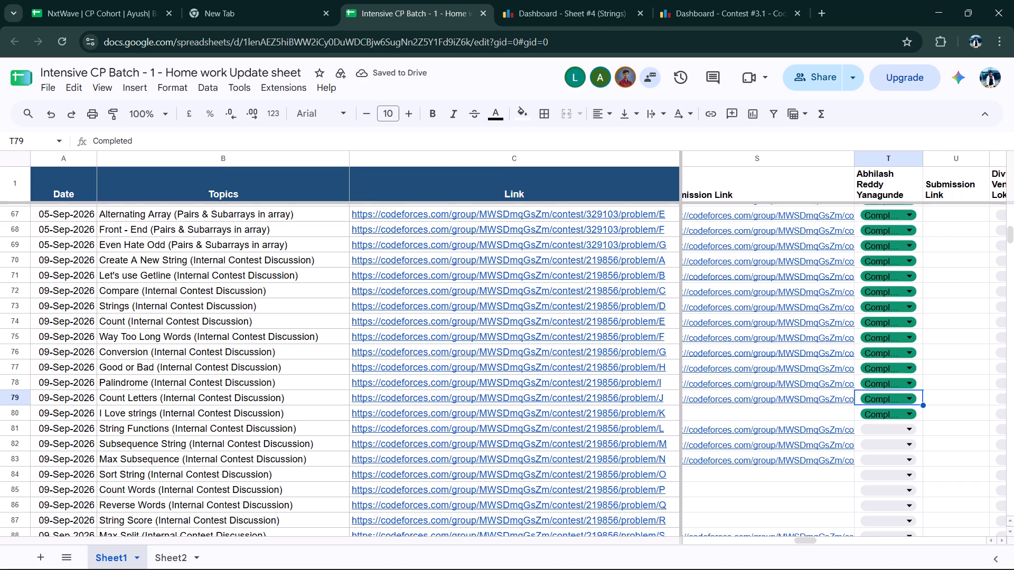
Look over the unfilled Internal Contest Discussion rows and examine which problems from L onward are marked solved in Sheet #4 (Strings).
scroll(882, 408, down, 1)
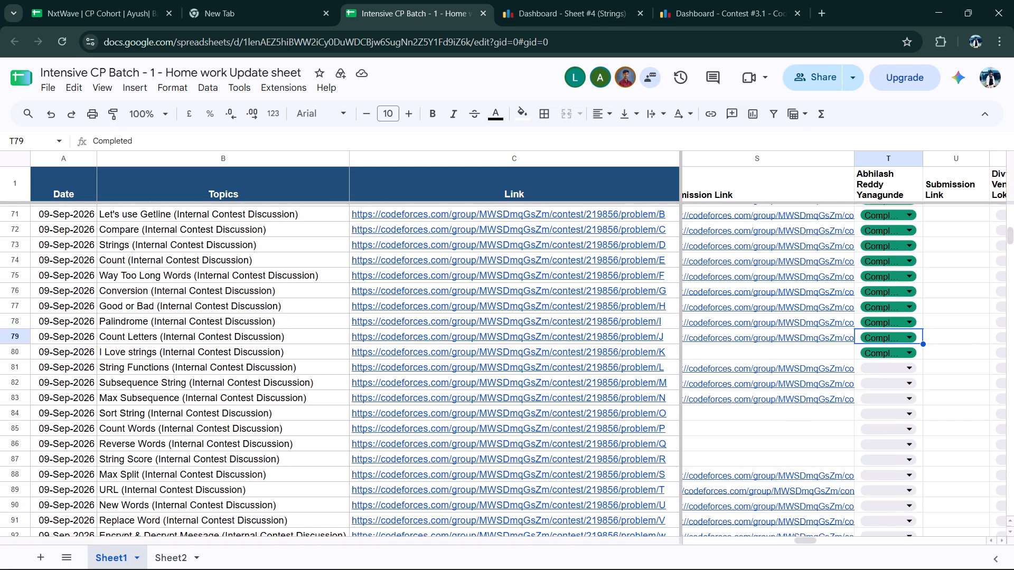
scroll(882, 408, down, 4)
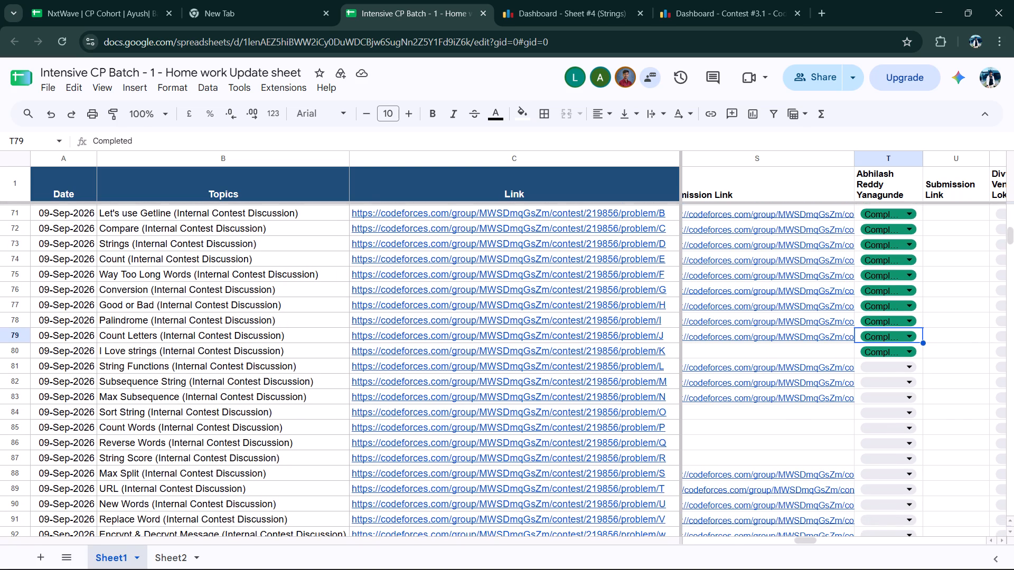
scroll(882, 408, down, 4)
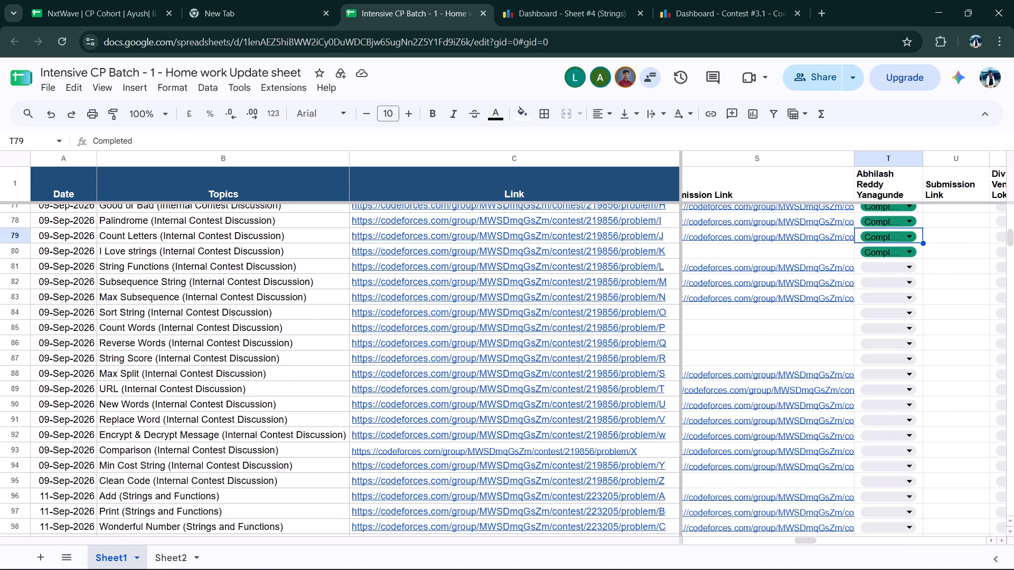
scroll(882, 408, down, 1)
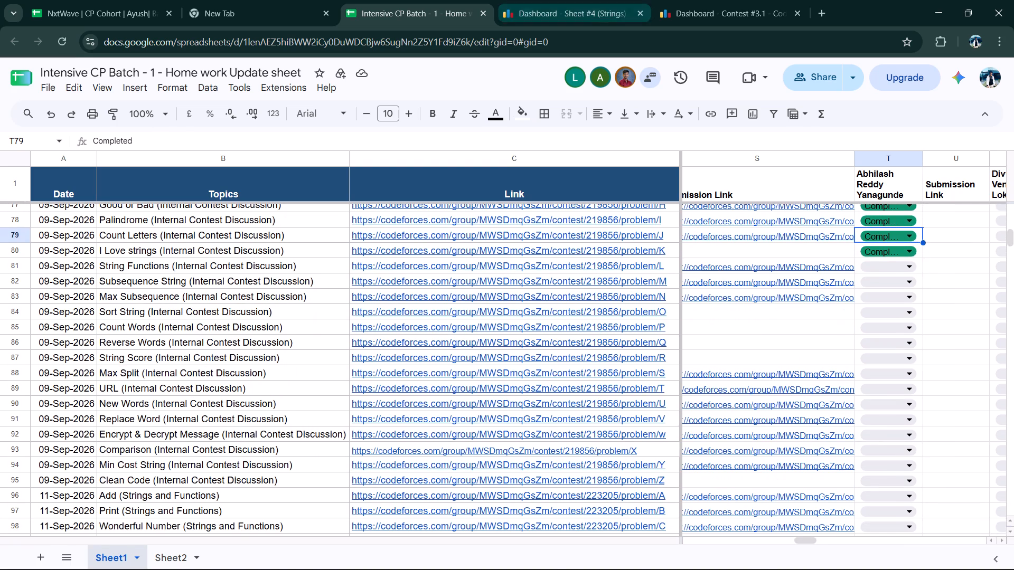
click(538, 0)
scroll(508, 318, down, 1)
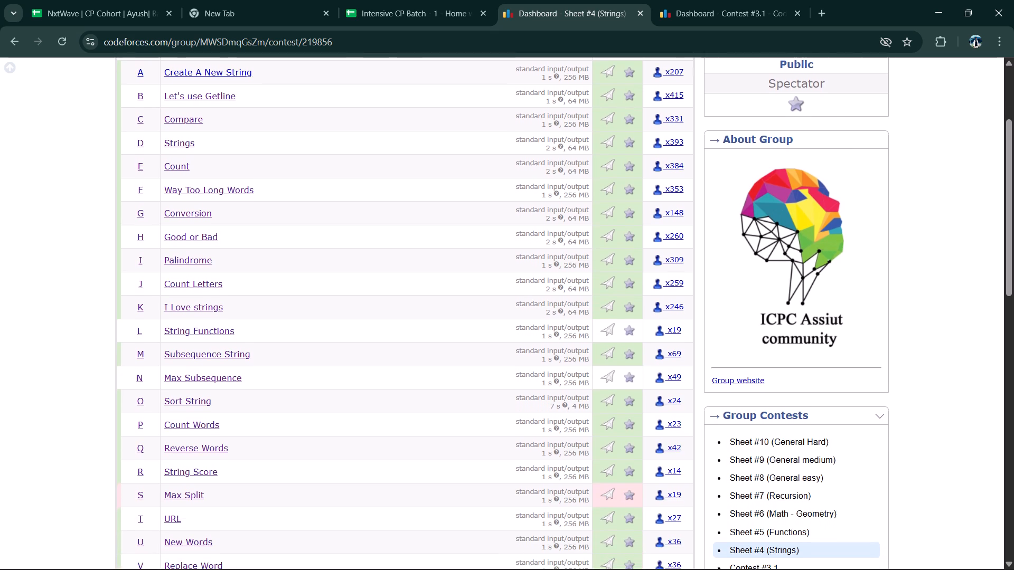
scroll(508, 318, down, 2)
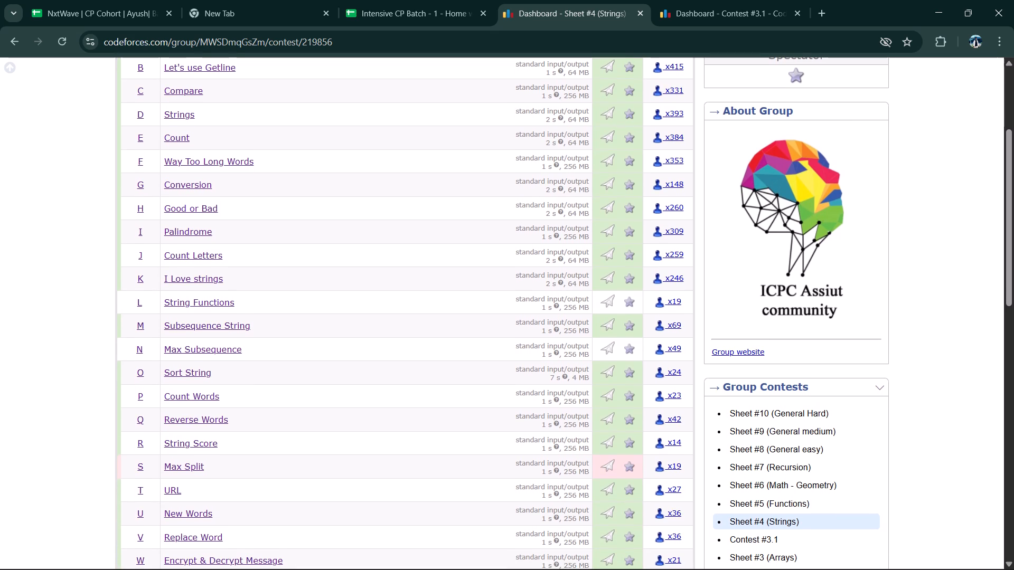
In the homework sheet, set column T to Completed for Subsequence String, Sort String, New Words and Comparison, rows 82, 84, 90 and 93.
click(418, 0)
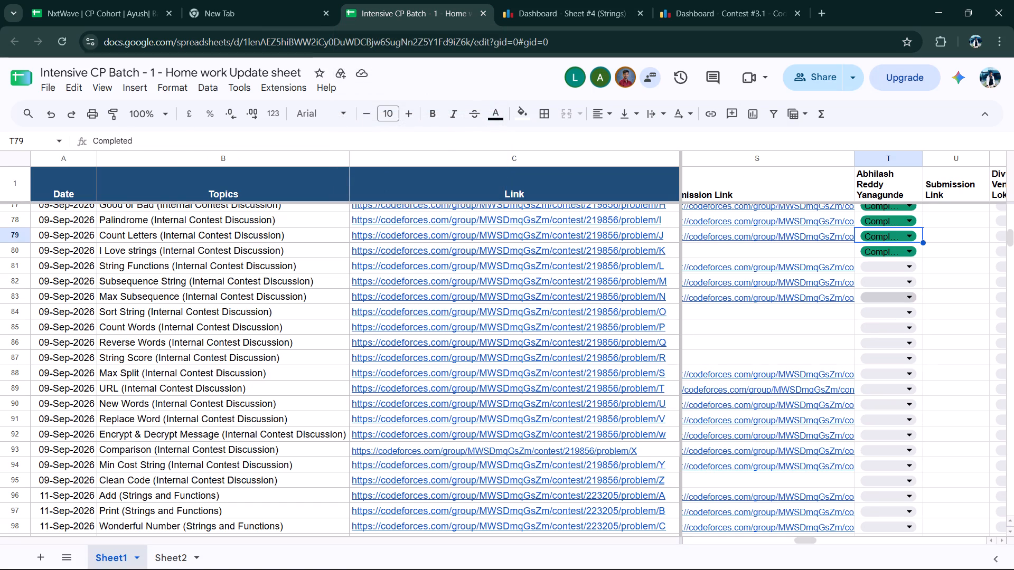
drag(896, 278, 887, 297)
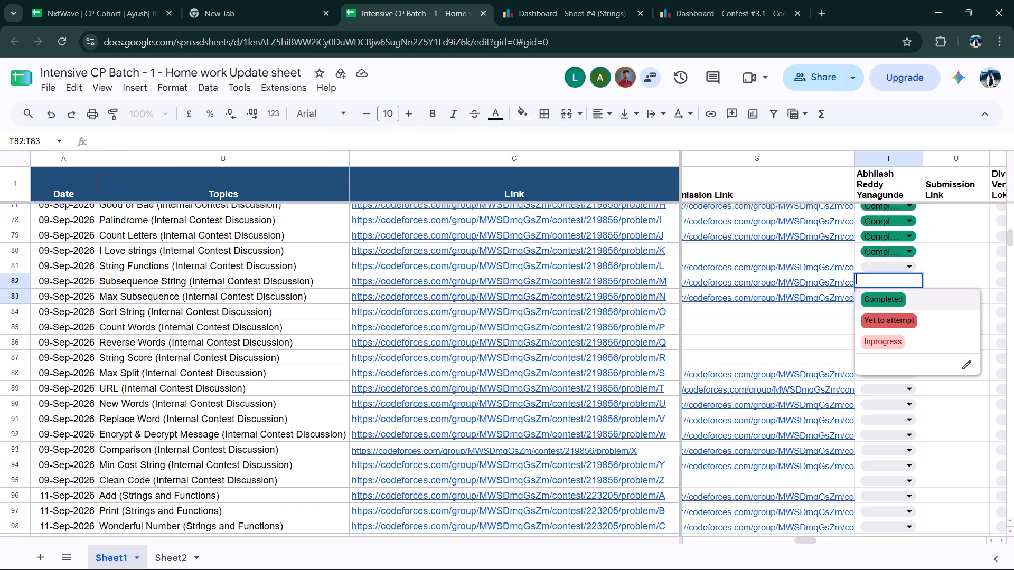
click(887, 297)
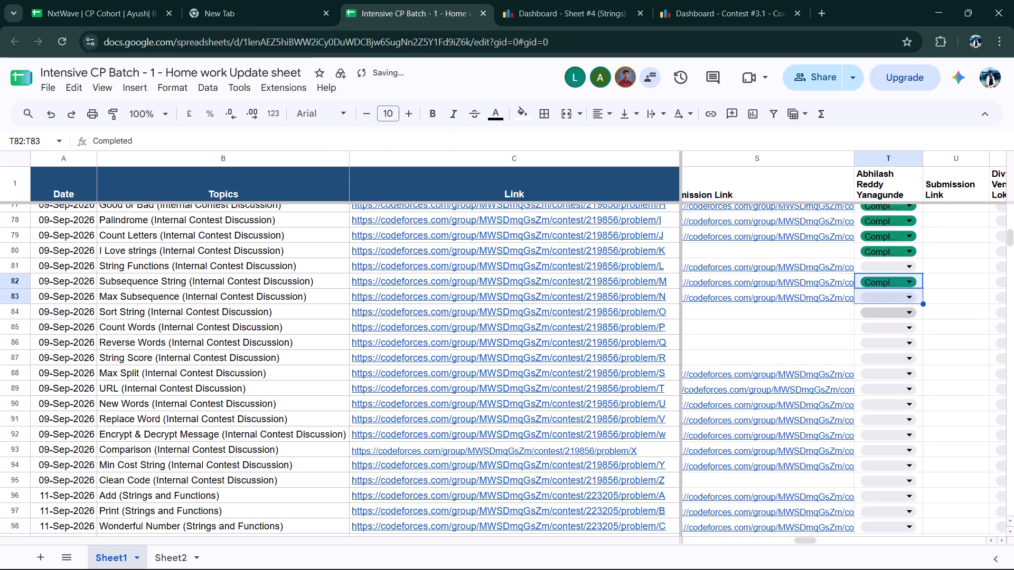
click(897, 309)
click(891, 327)
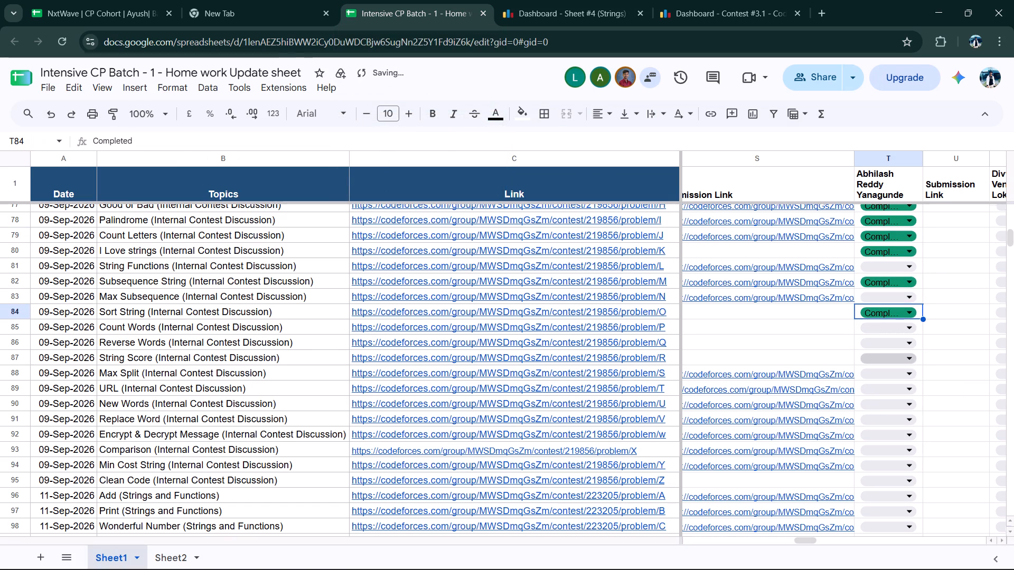
click(898, 357)
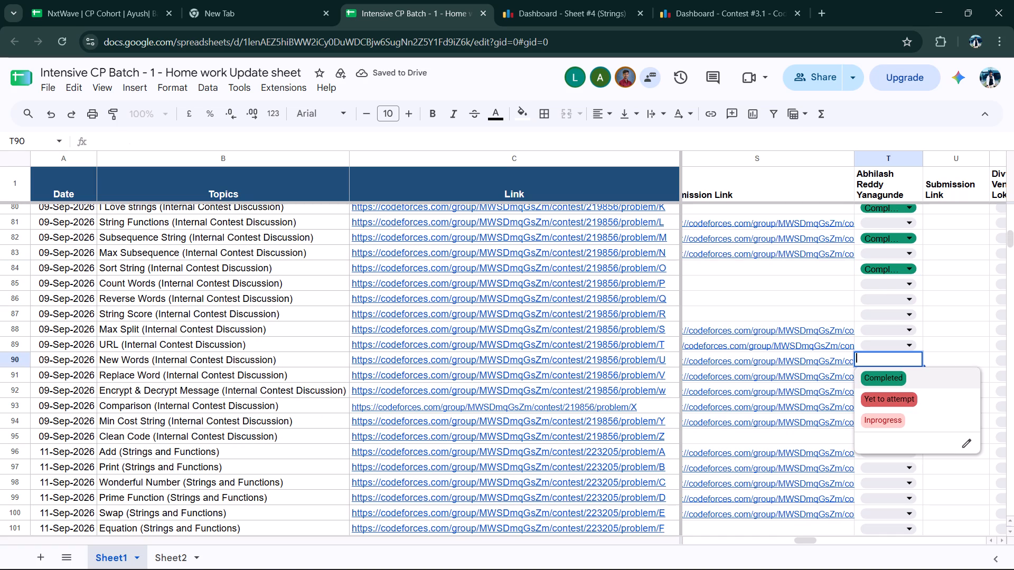
click(893, 371)
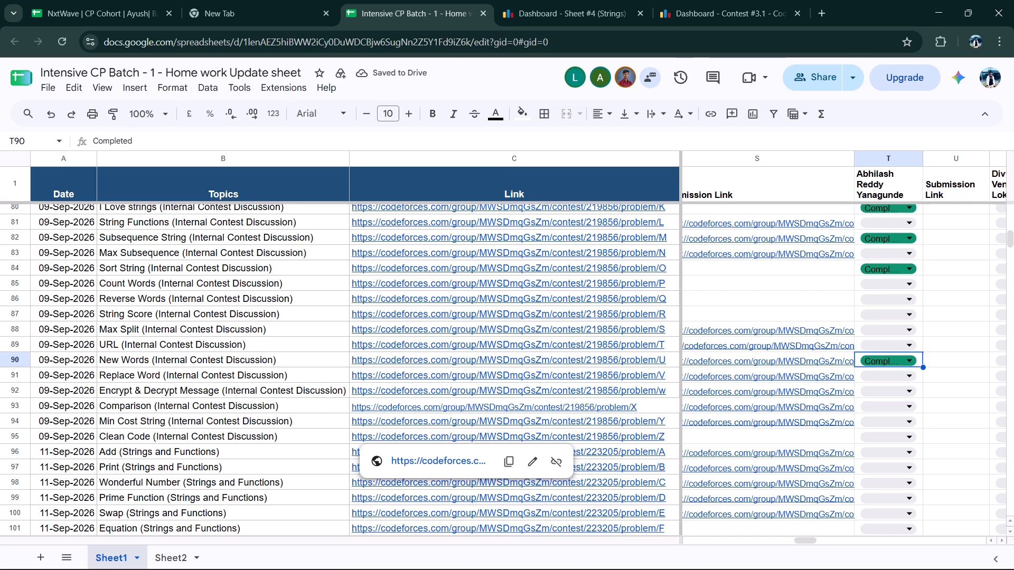
click(880, 407)
click(882, 422)
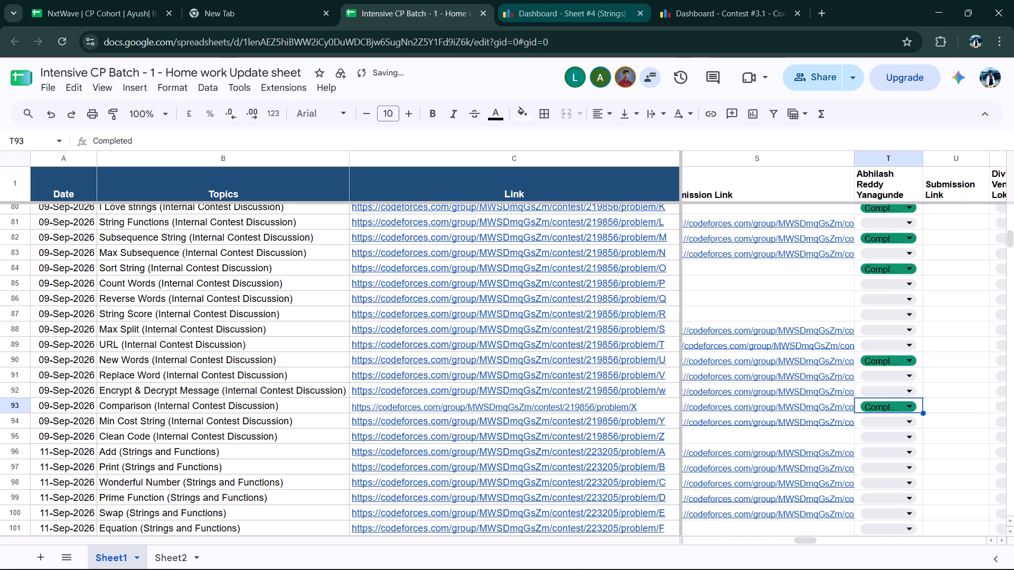
Recheck the end of the Sheet #4 (Strings) list and set column T to Completed for rows 91 and 92, Replace Word and Encrypt & Decrypt Message.
click(580, 0)
scroll(461, 337, down, 2)
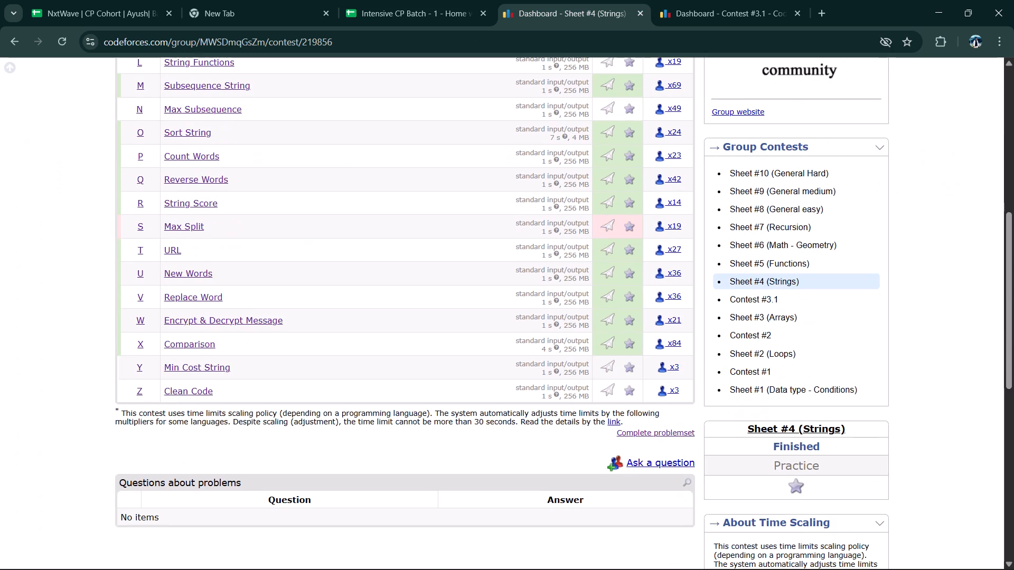
click(373, 0)
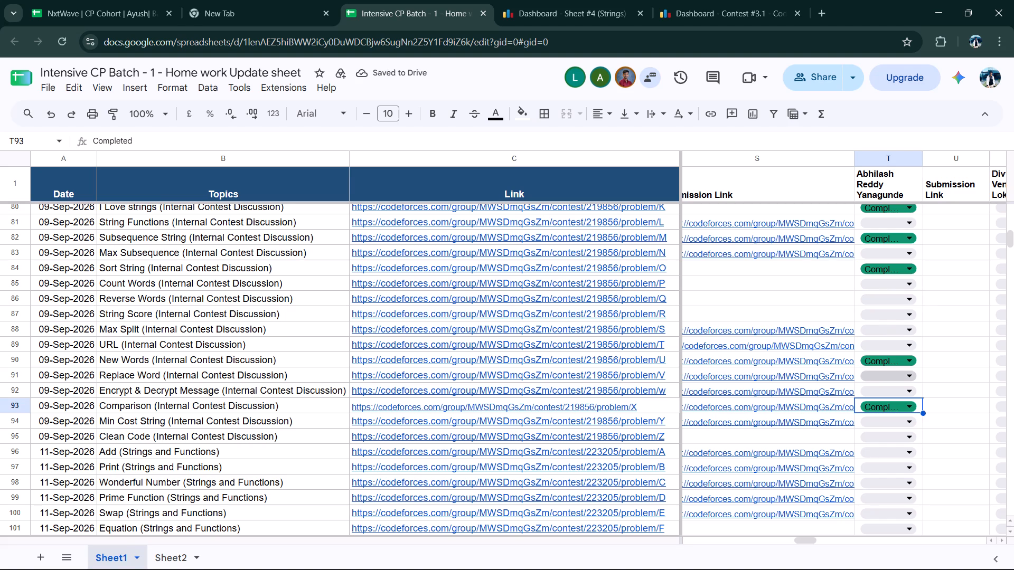
drag(900, 374, 890, 396)
click(890, 396)
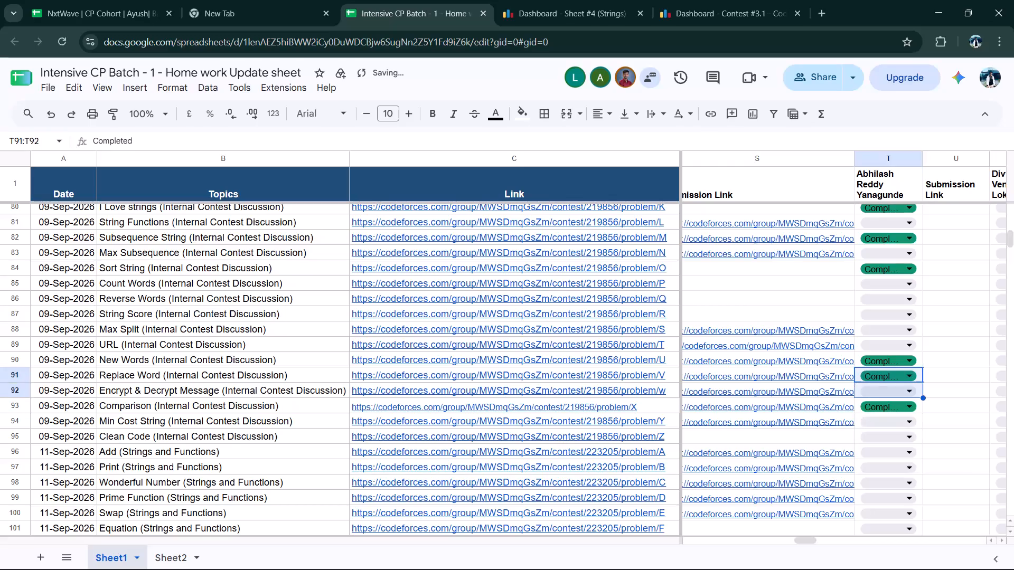
click(890, 395)
click(888, 412)
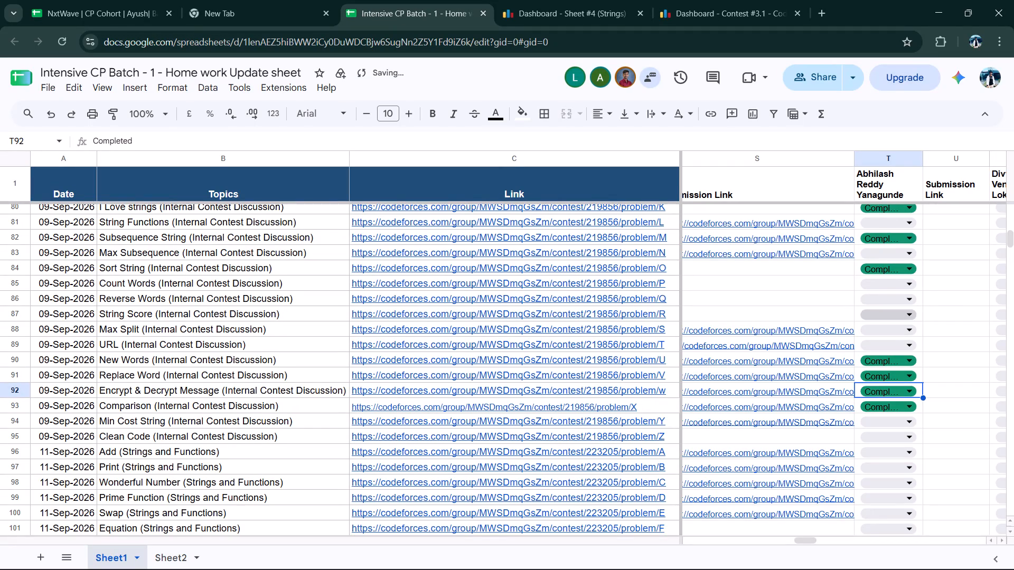
Set column T to Completed for URL in row 89, String Score in row 87, Reverse Words in row 86 and Count Words in row 85.
click(897, 349)
click(893, 357)
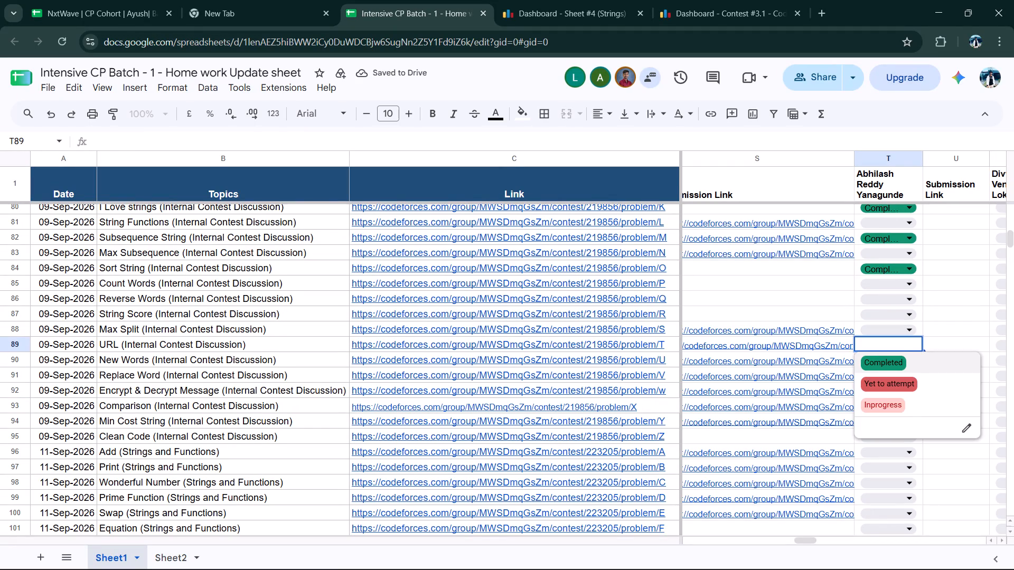
click(893, 317)
drag(890, 325, 888, 333)
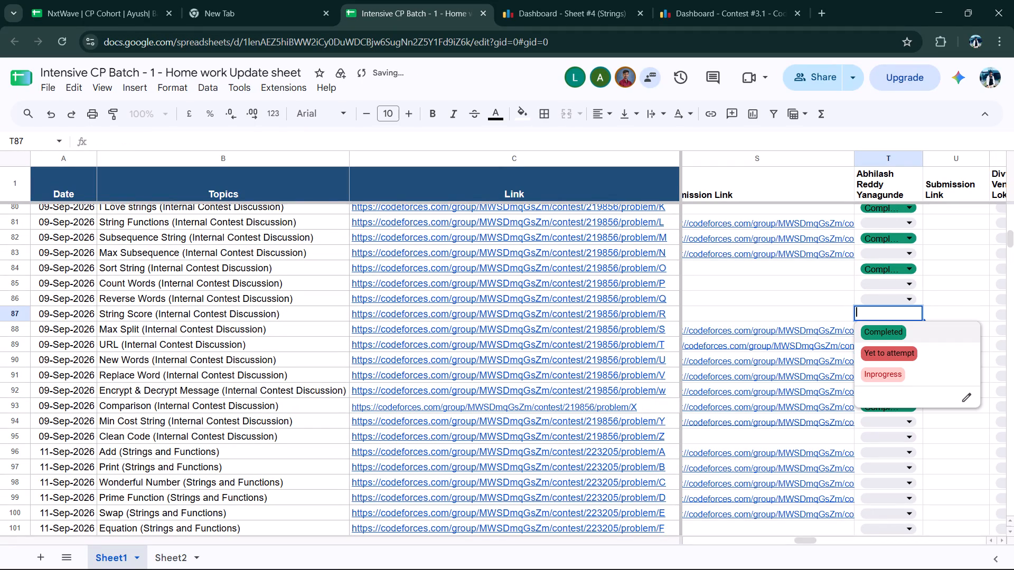
drag(888, 333, 887, 334)
click(887, 334)
click(904, 296)
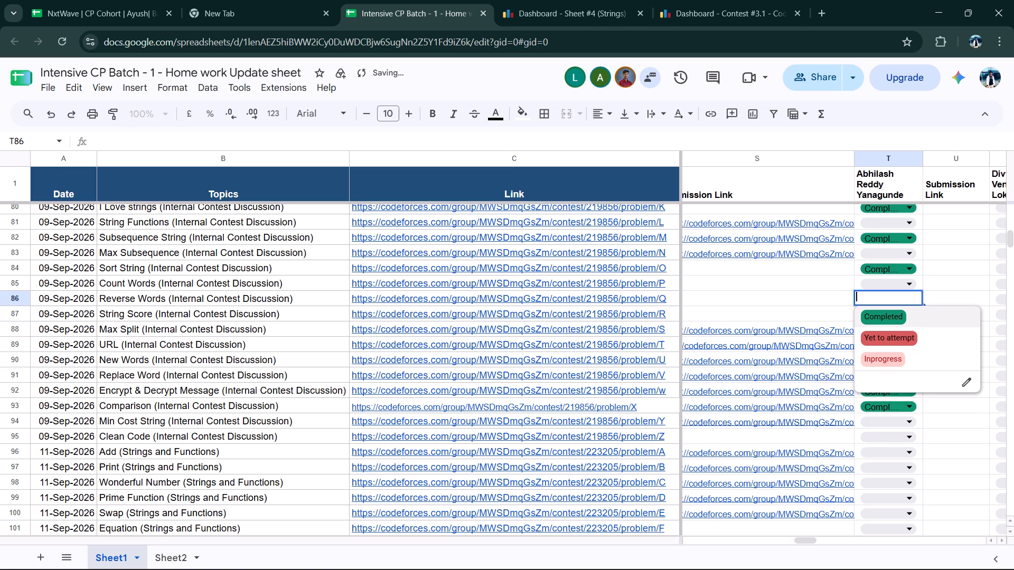
click(893, 321)
drag(889, 283, 889, 302)
click(889, 302)
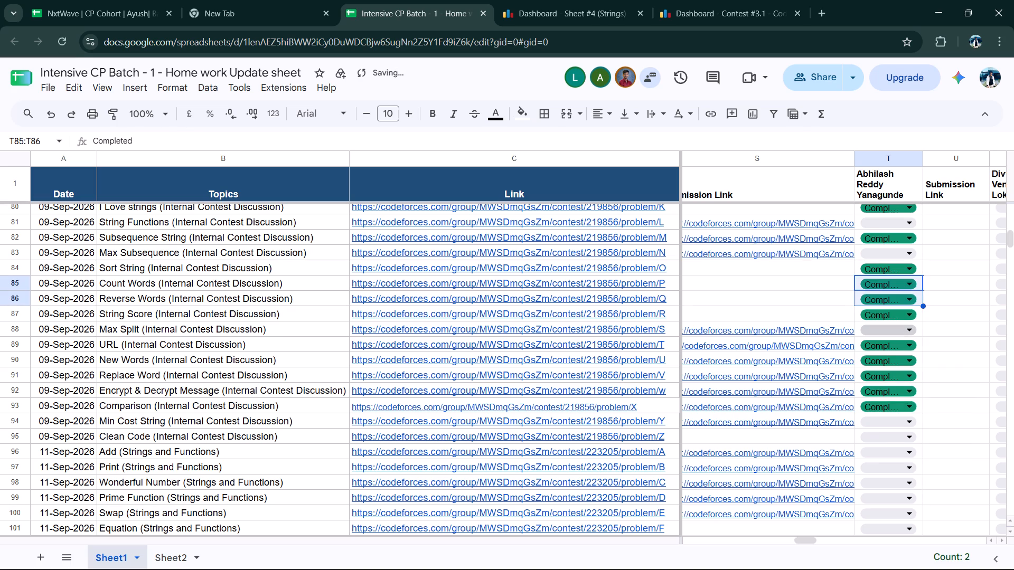
Set the column T status to Inprogress for row 88, Max Split.
click(902, 329)
click(887, 386)
scroll(887, 386, down, 1)
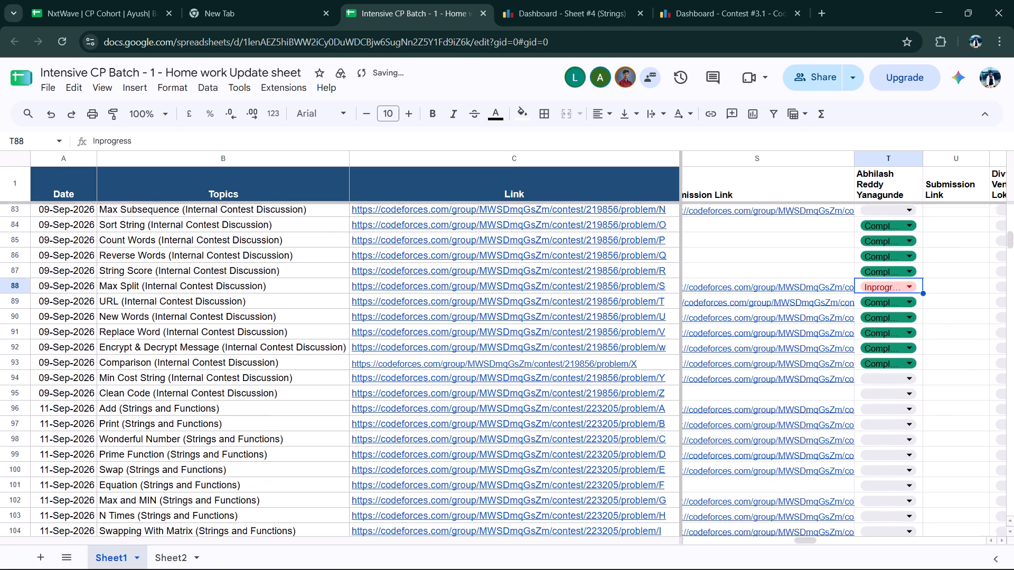
Look through the homework sheet for the next group of problems without a column T status, after Comparison in row 93.
scroll(887, 386, down, 1)
click(561, 0)
click(475, 0)
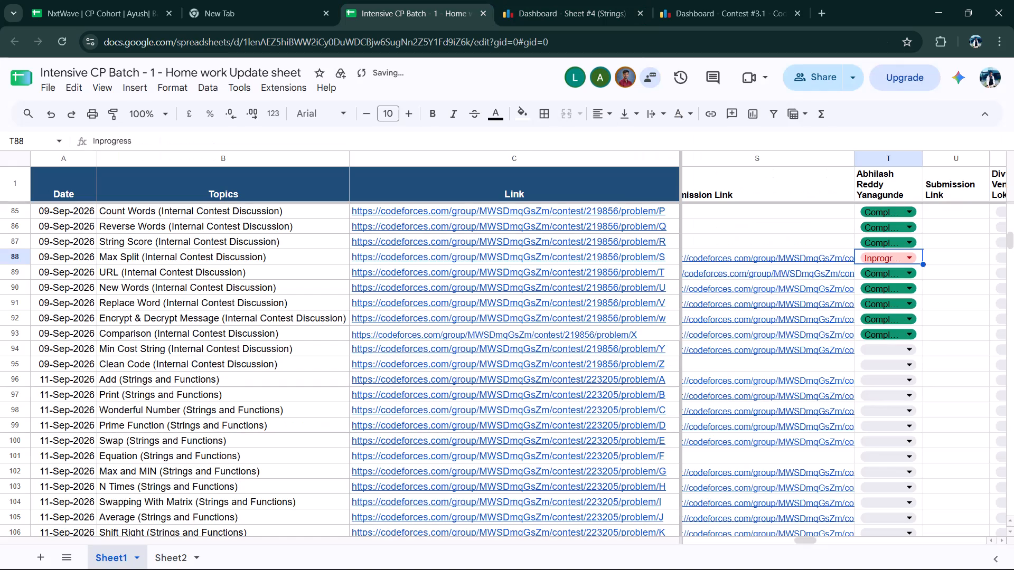
scroll(725, 367, up, 10)
scroll(725, 367, down, 6)
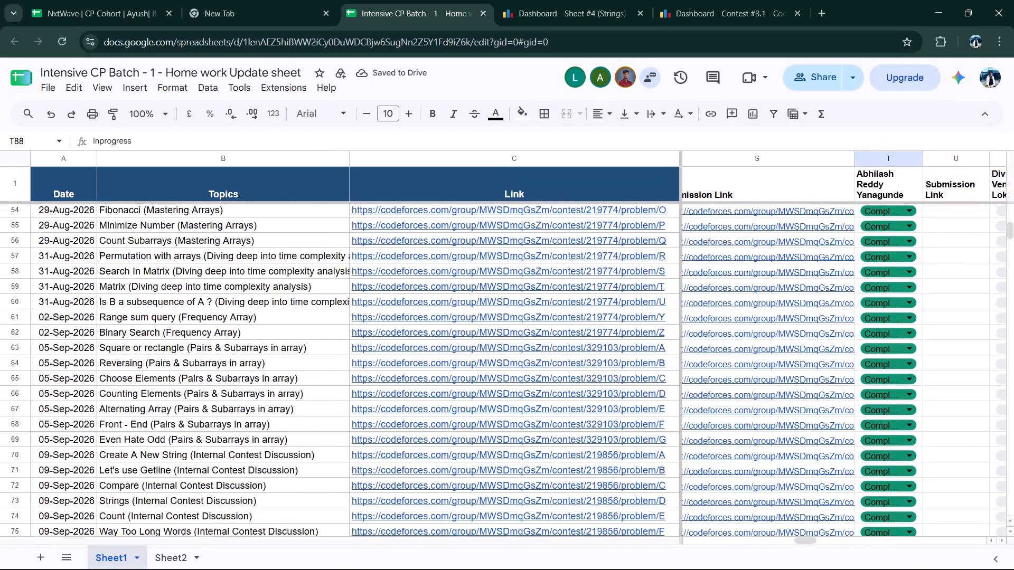
scroll(725, 367, down, 11)
scroll(725, 367, up, 8)
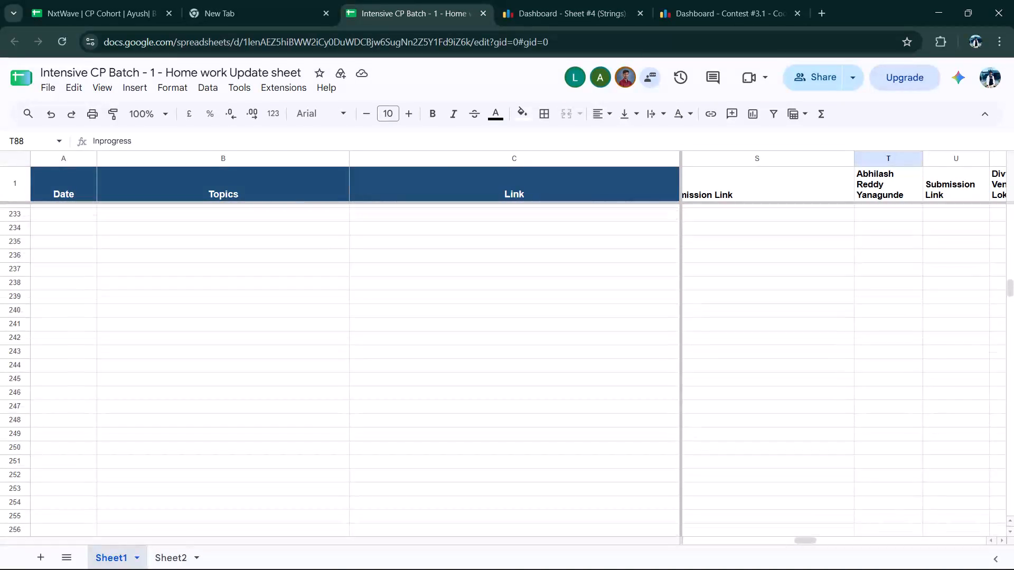
scroll(725, 367, up, 3)
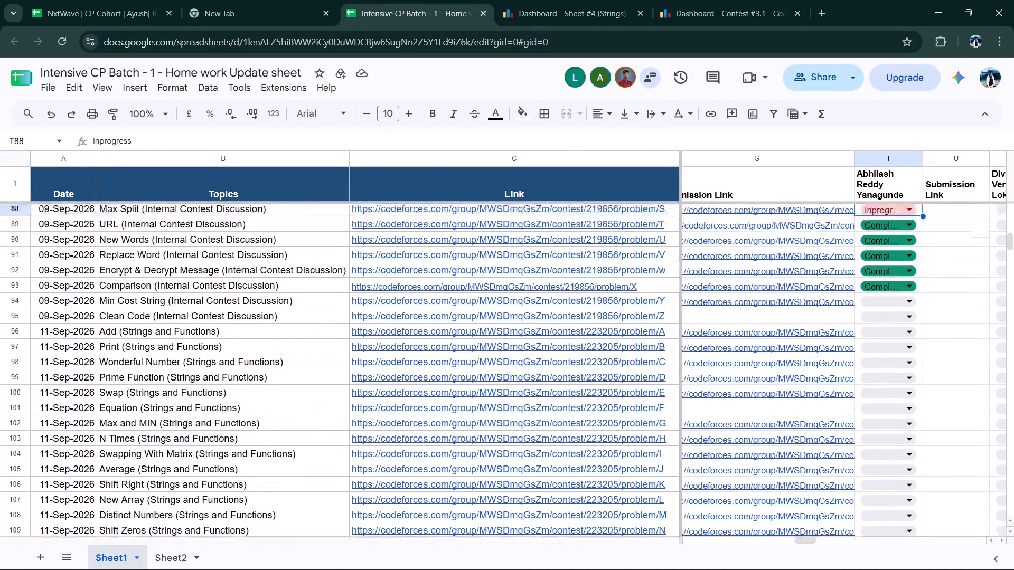
scroll(725, 367, up, 2)
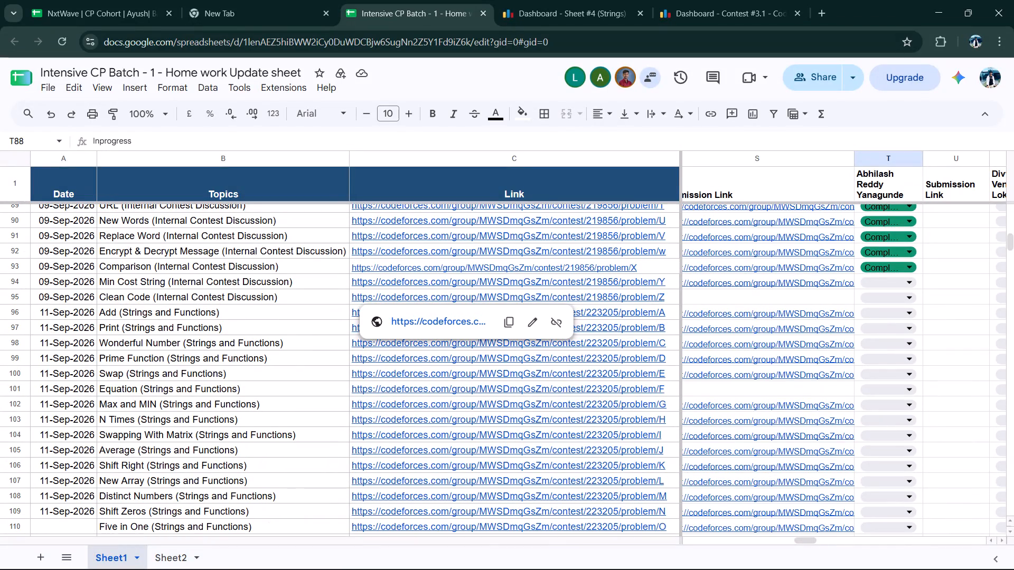
scroll(677, 432, down, 1)
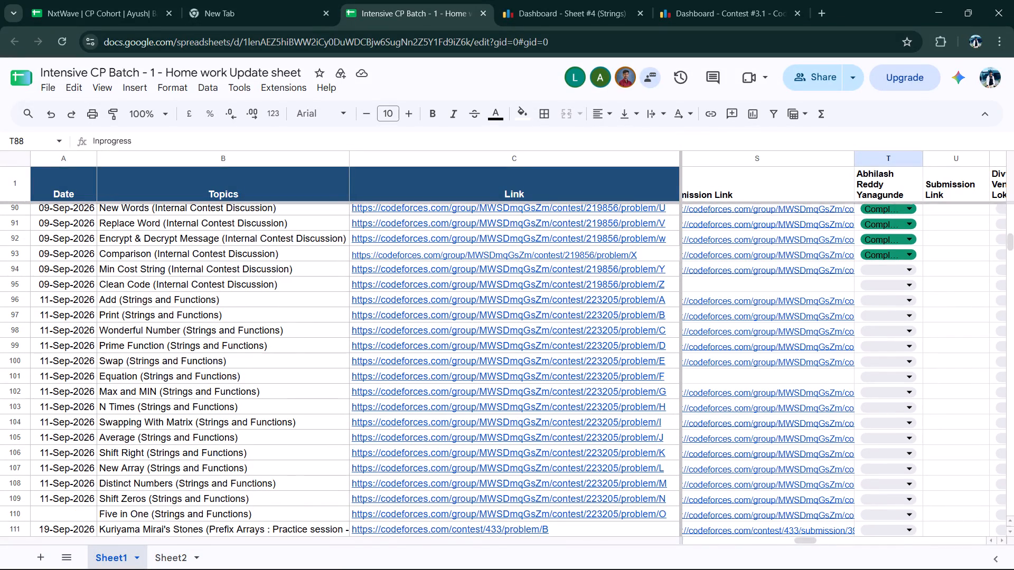
scroll(677, 432, down, 1)
Open the Five in One problem from row 110 and check which problems are solved in its Sheet #5 (Functions) contest list.
click(658, 485)
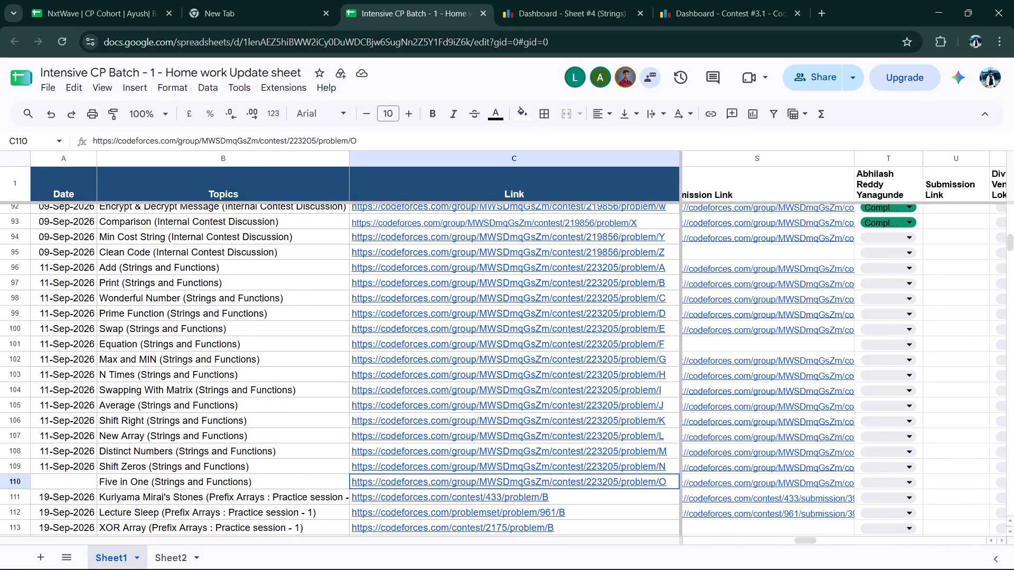
click(460, 505)
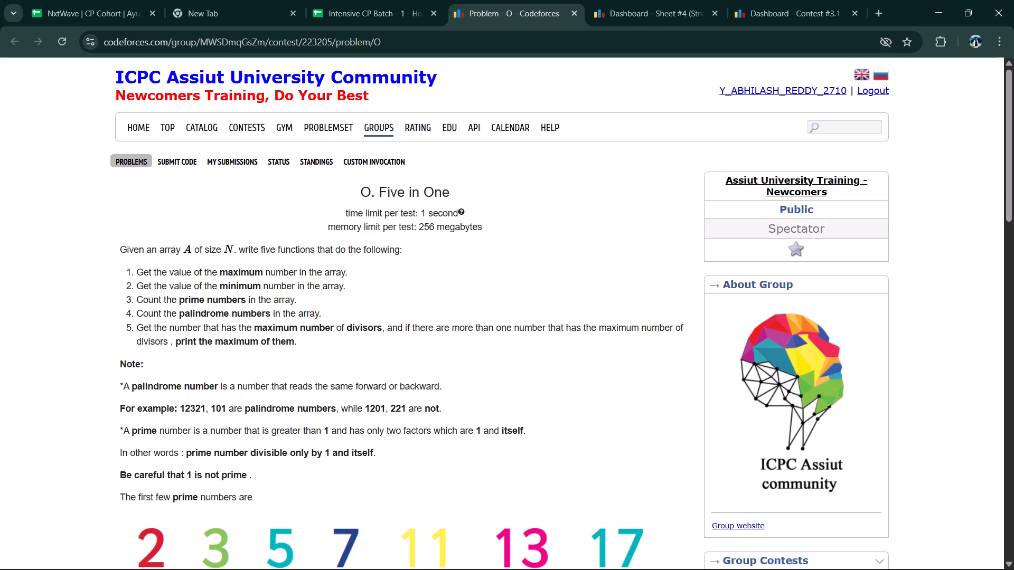
scroll(477, 363, down, 10)
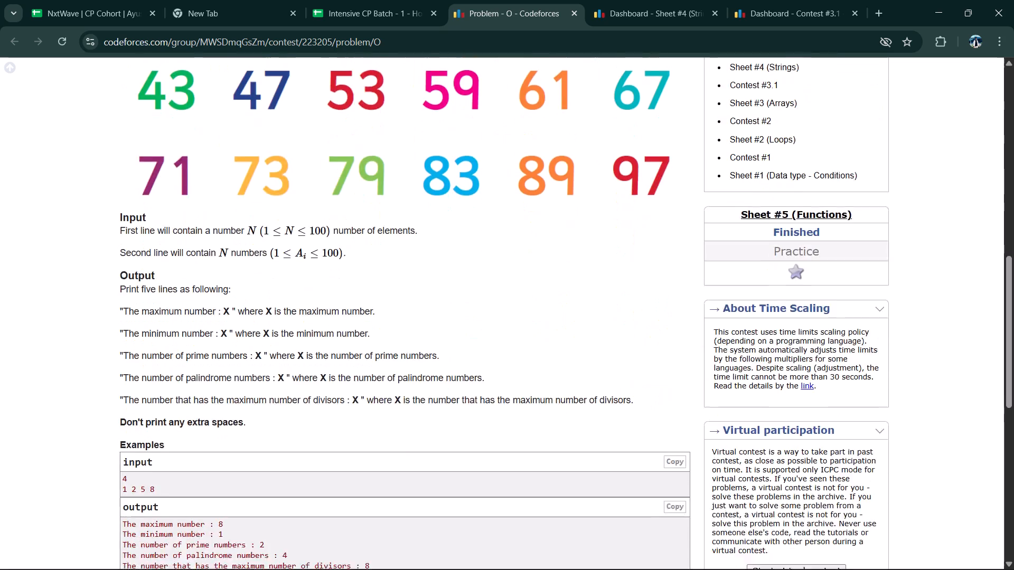
scroll(477, 363, up, 5)
click(748, 420)
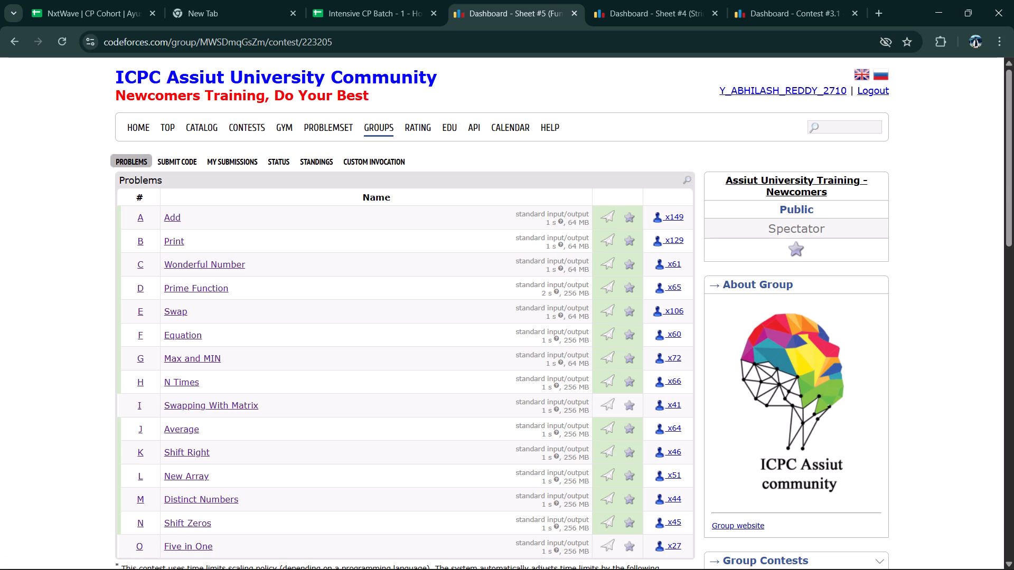
scroll(748, 420, down, 1)
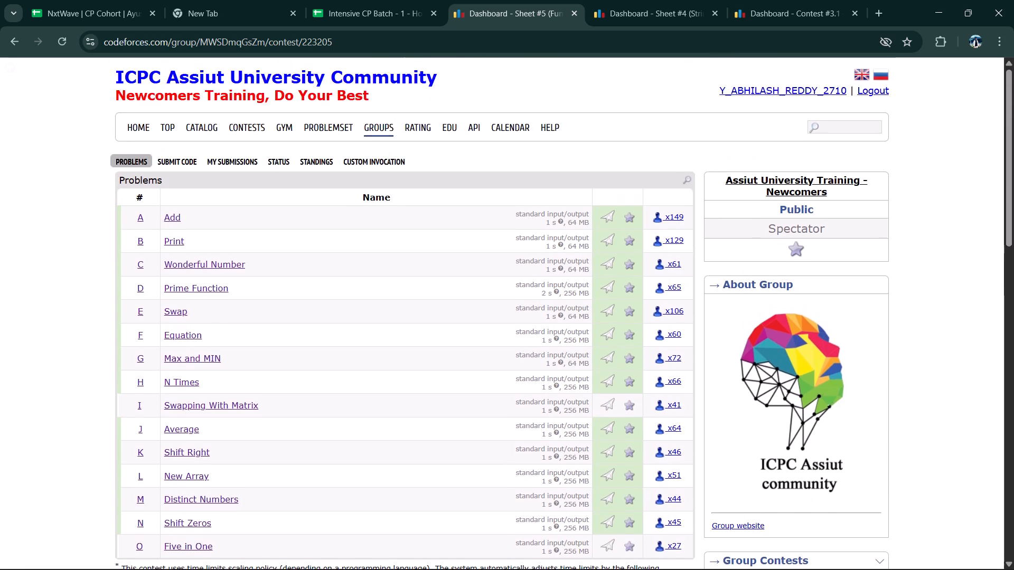
scroll(748, 420, down, 5)
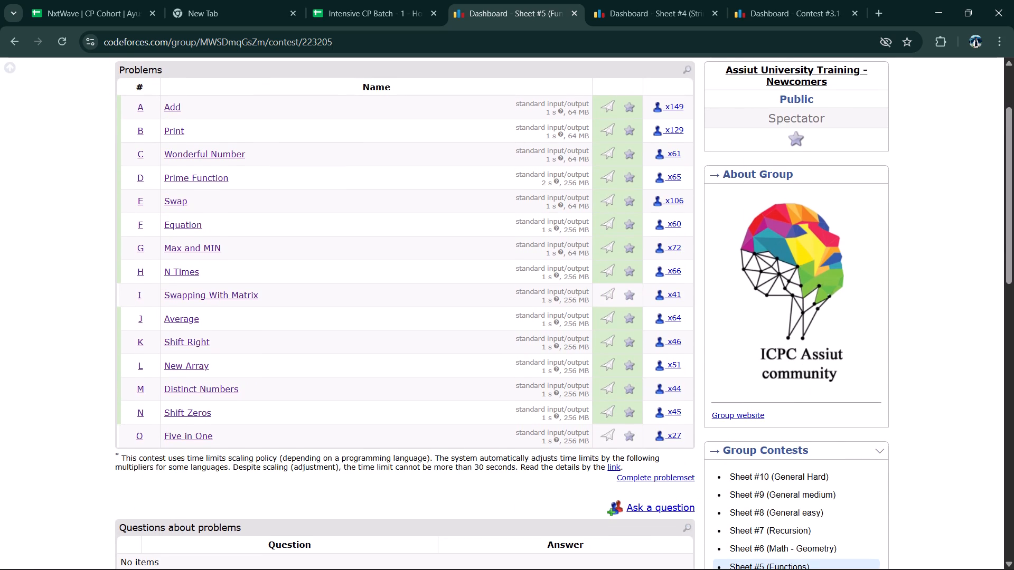
Back in the homework sheet, set the column T status to Completed for Shift Zeros in row 109.
click(399, 15)
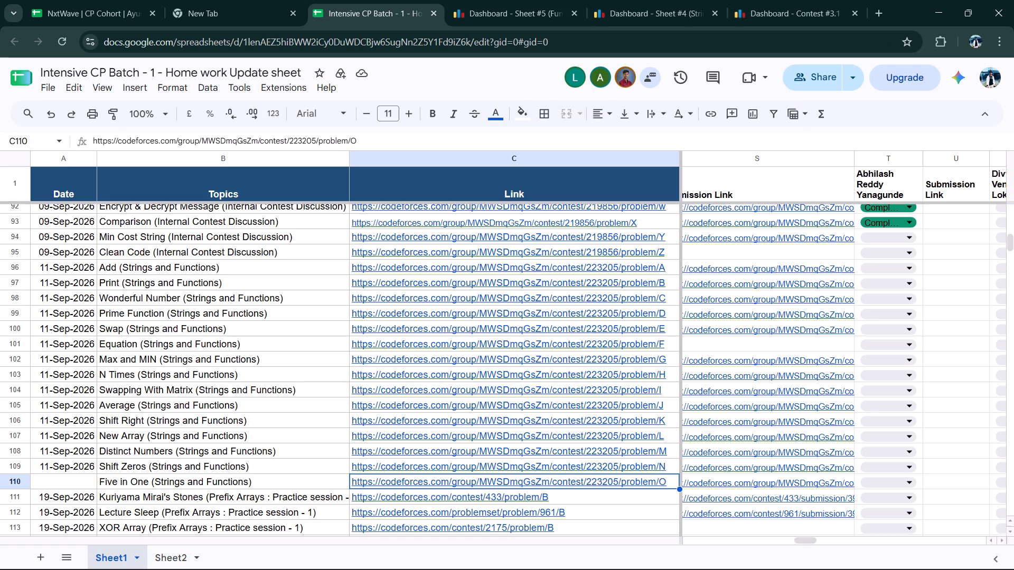
click(888, 463)
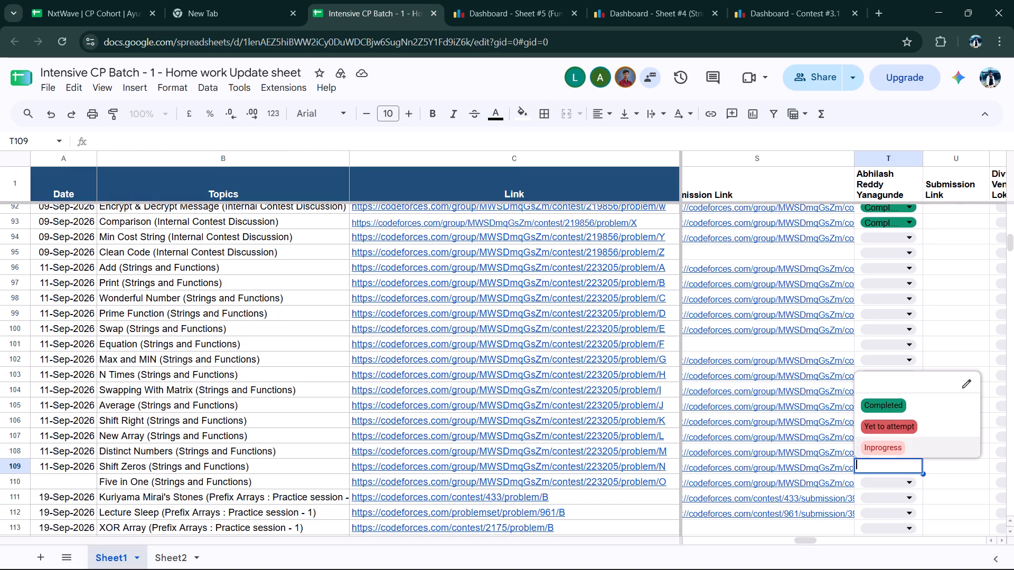
click(877, 400)
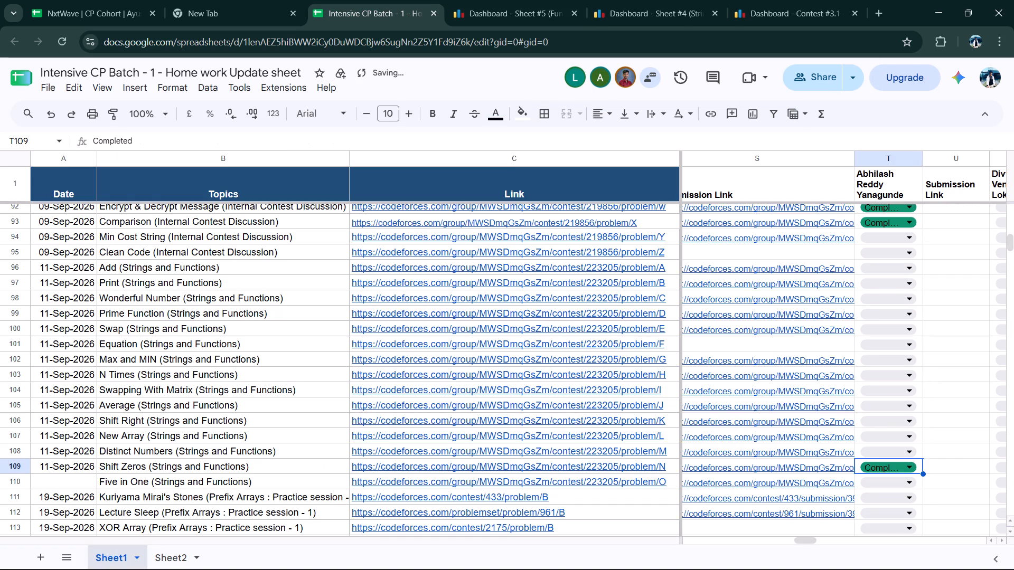
Set column T to Completed for rows 96 to 101, from Add through Equation.
click(894, 269)
click(890, 284)
click(890, 284)
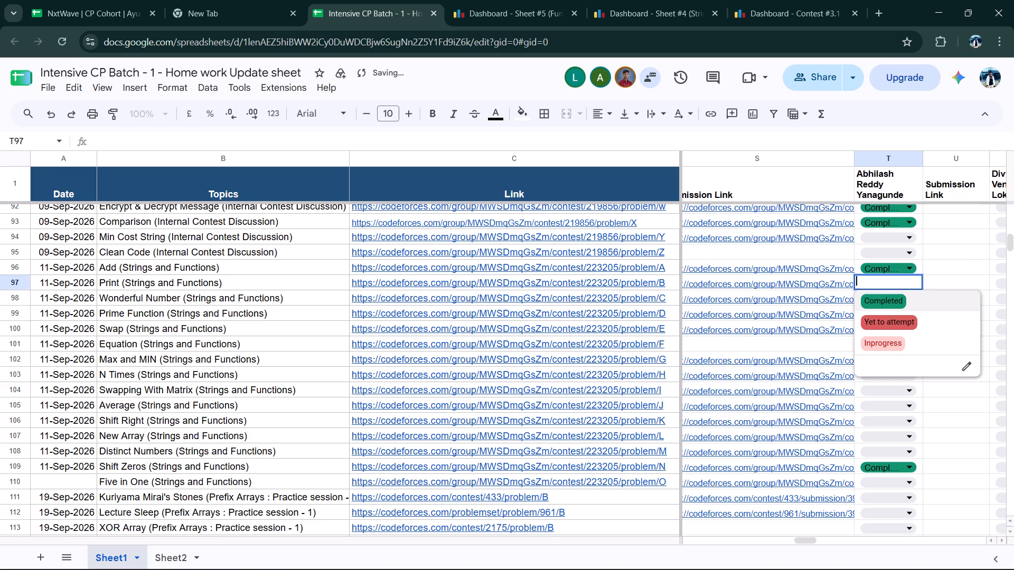
click(888, 294)
drag(888, 294, 887, 313)
click(887, 313)
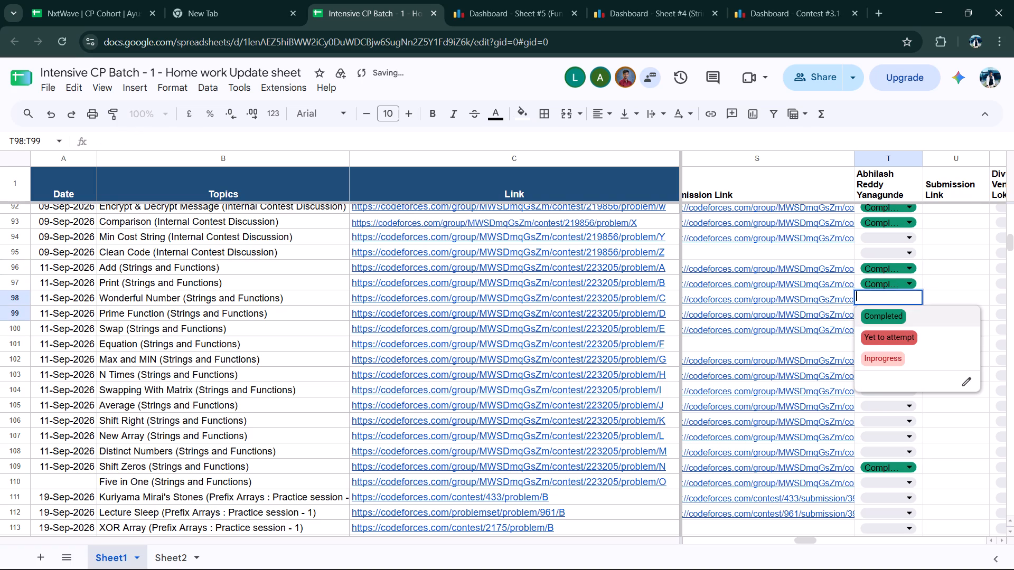
drag(887, 313, 883, 337)
click(883, 337)
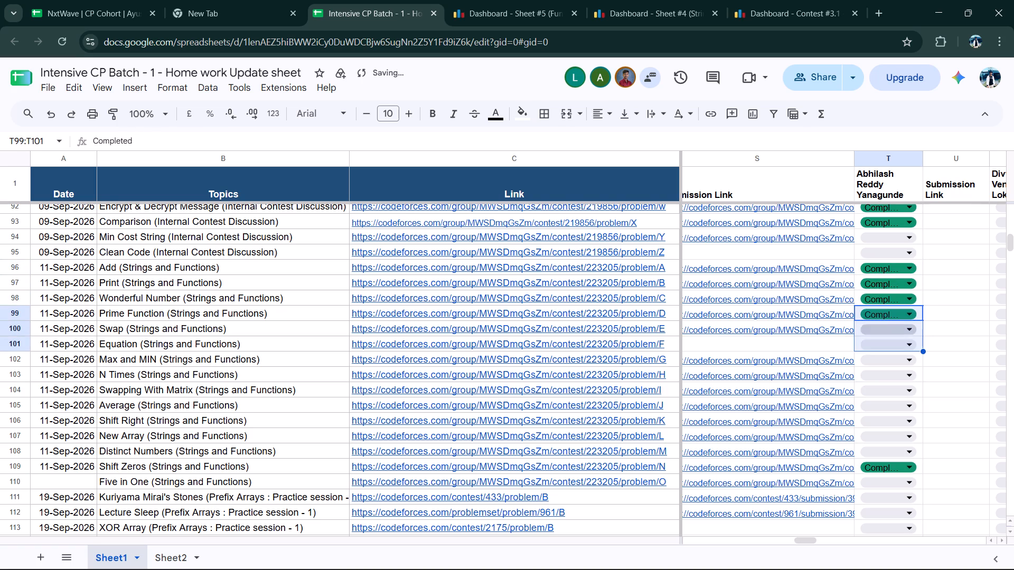
drag(887, 334, 883, 345)
click(883, 345)
click(883, 345)
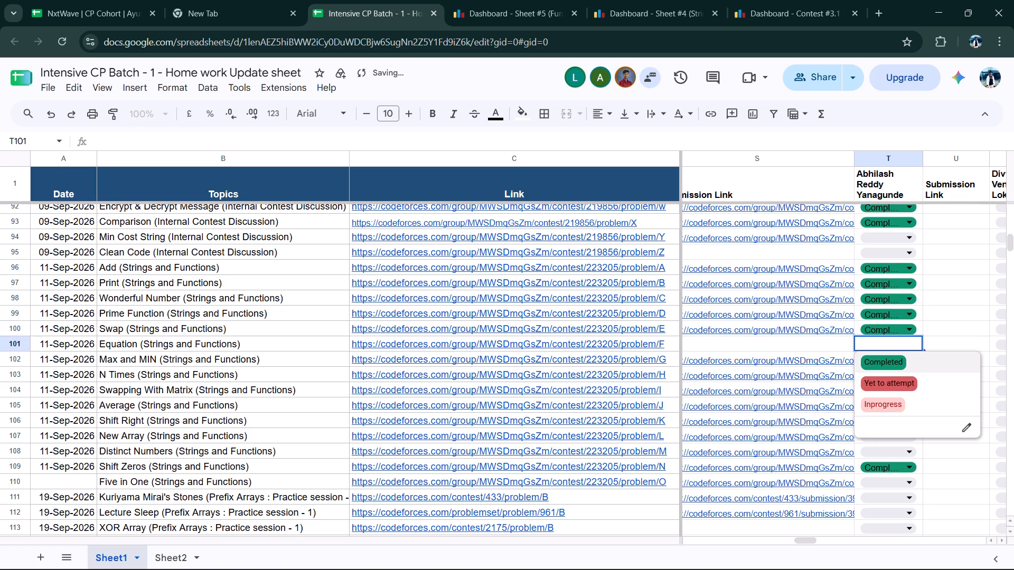
click(880, 356)
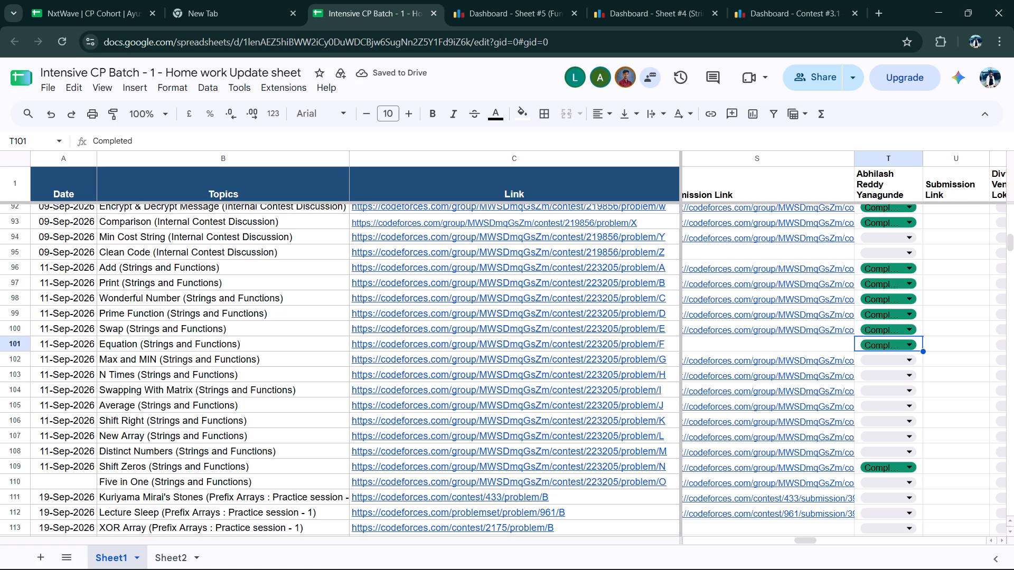
Set column T to Completed for rows 102 and 103, Max and MIN and N Times, and rows 105 to 108, Average through Distinct Numbers.
drag(881, 378, 881, 389)
click(881, 389)
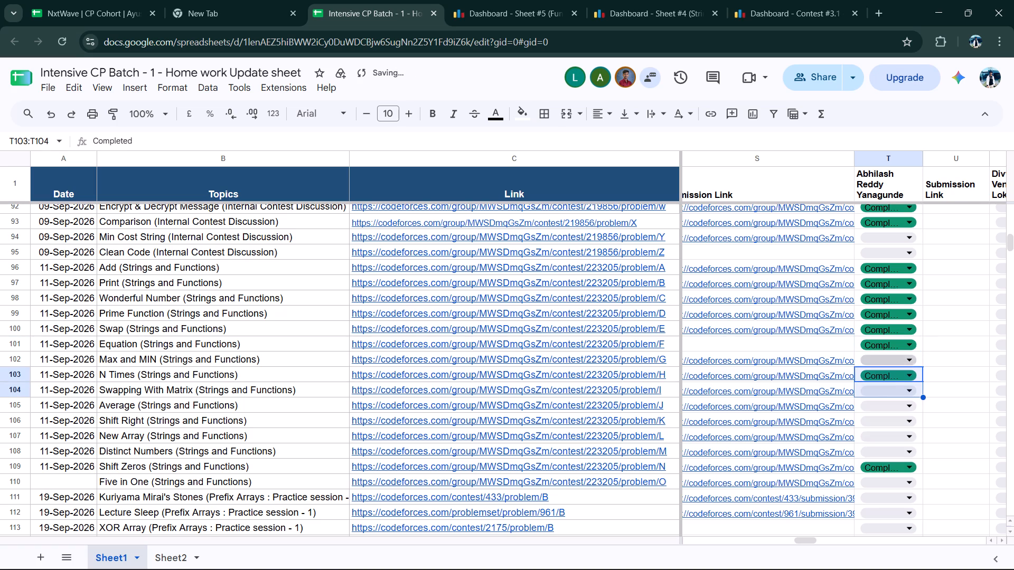
click(885, 358)
click(885, 368)
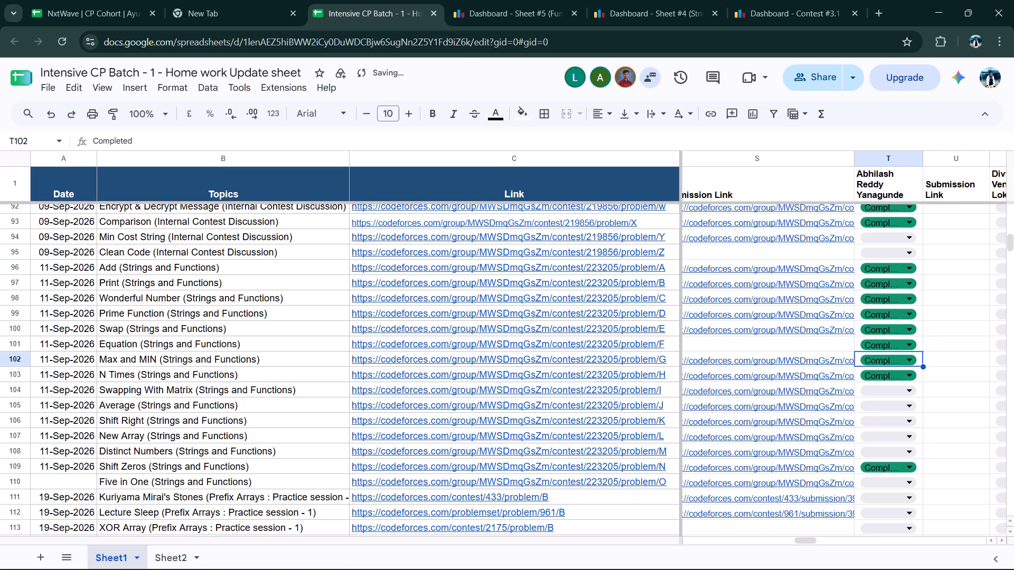
drag(883, 402, 882, 419)
click(882, 419)
click(882, 422)
click(881, 438)
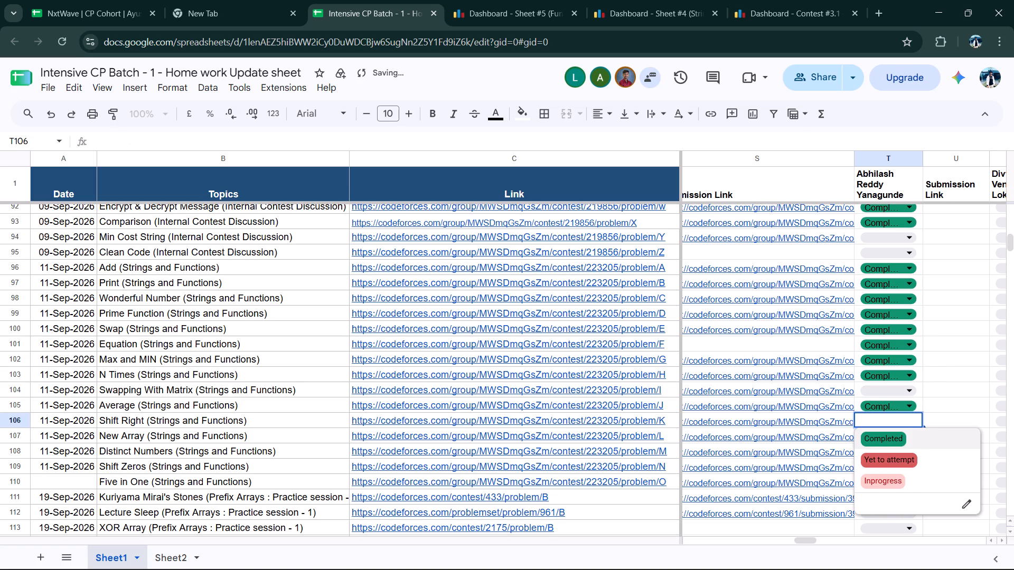
click(881, 438)
click(881, 450)
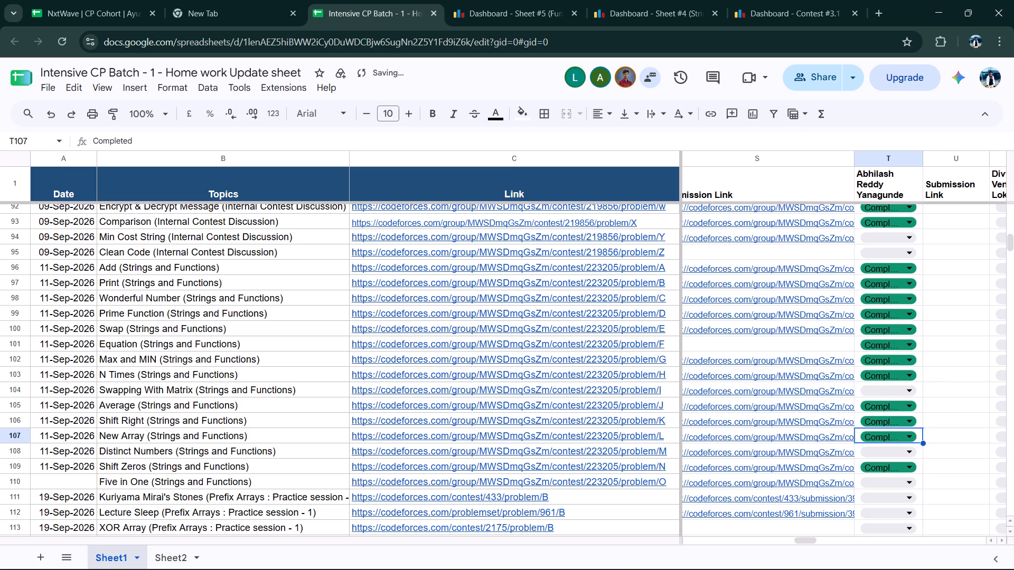
click(896, 451)
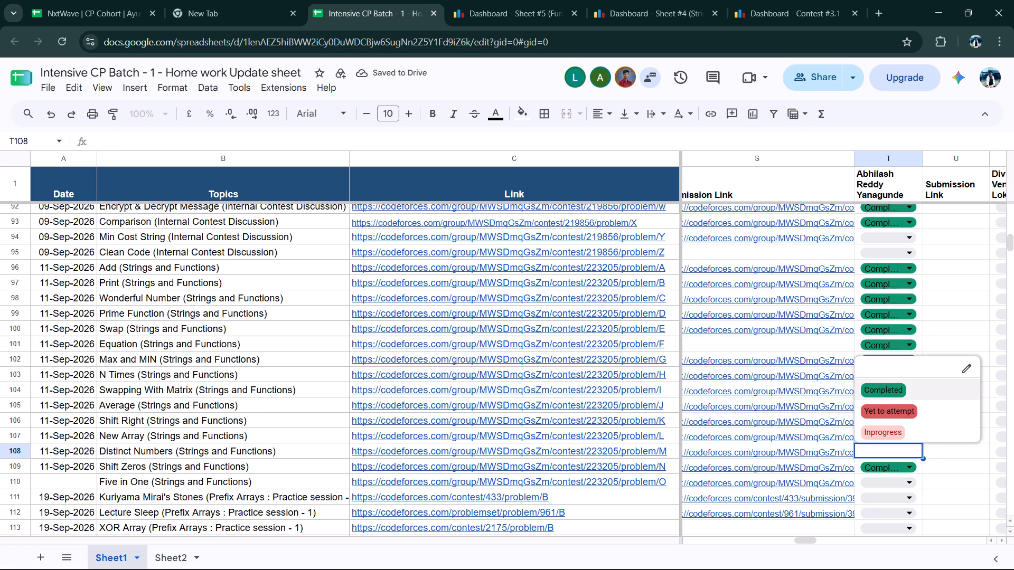
click(886, 384)
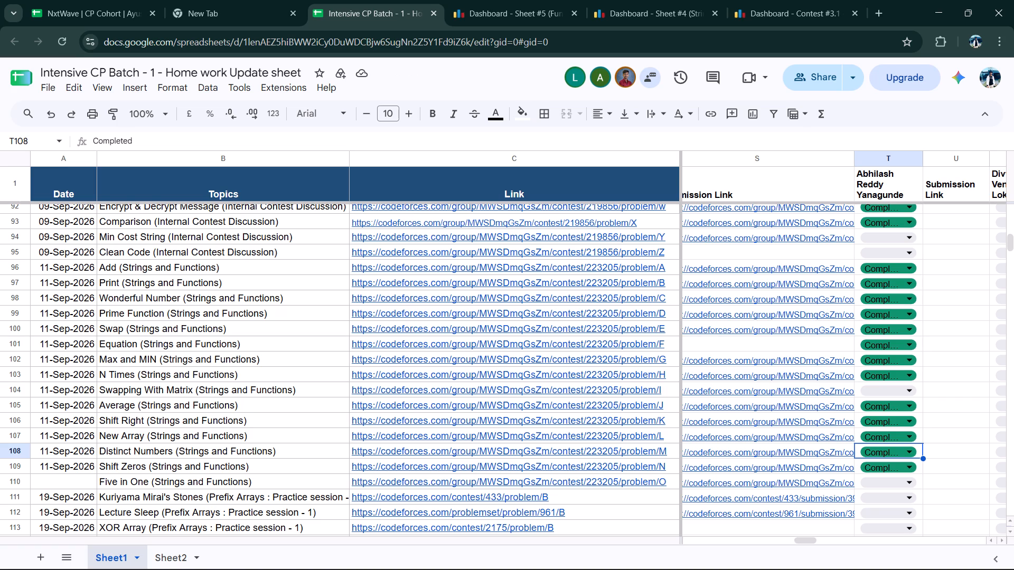
Look through the remaining homework rows below row 110, from Prefix Arrays to Binary Search on ans, for problems still lacking a column T status.
scroll(886, 384, down, 1)
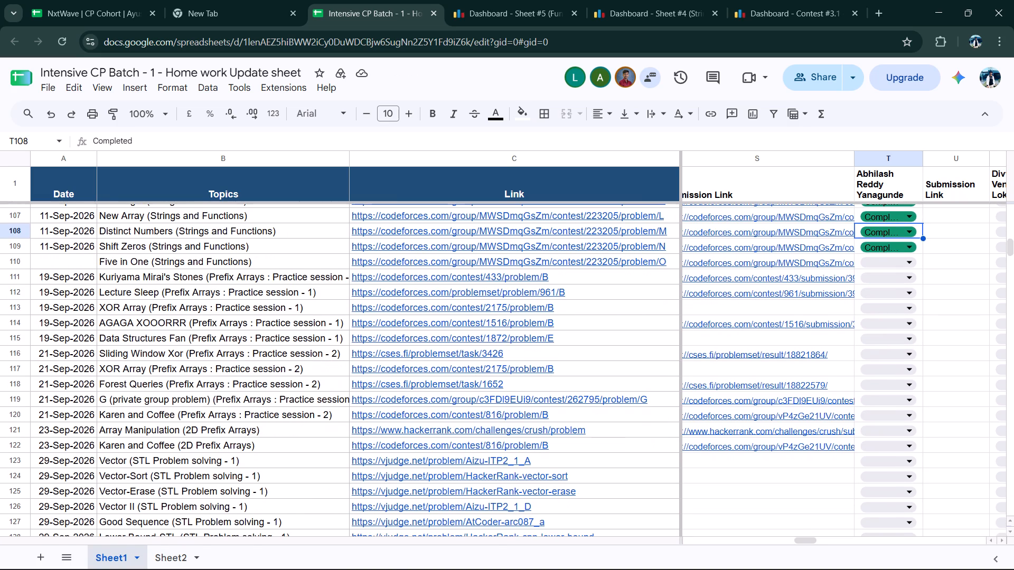
scroll(886, 384, down, 6)
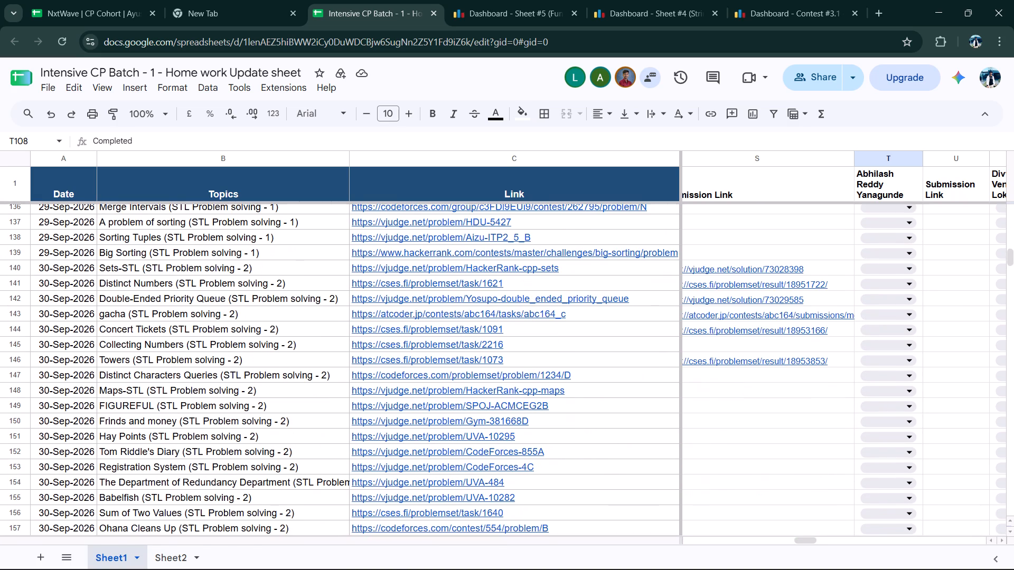
scroll(886, 384, down, 3)
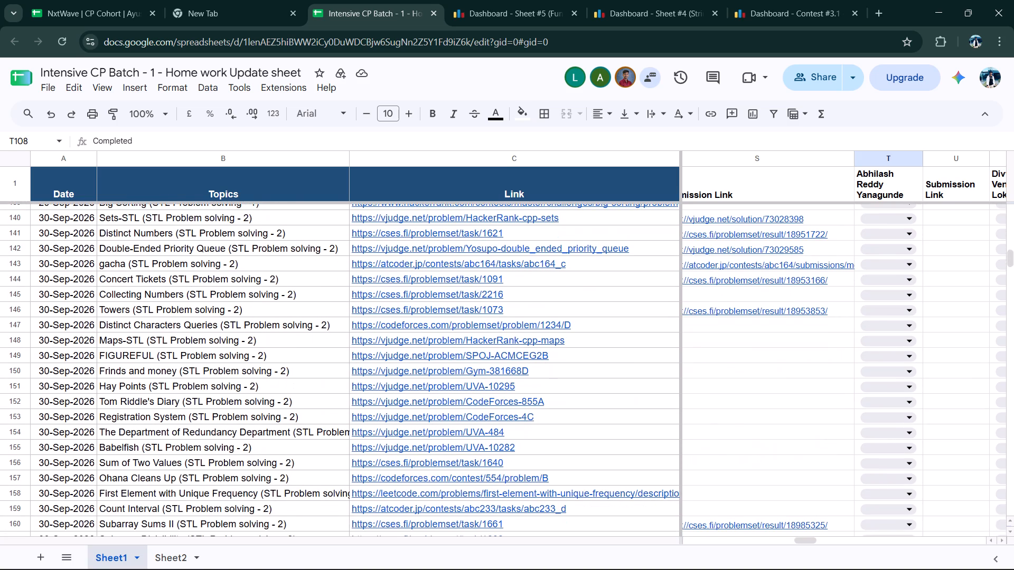
scroll(886, 384, down, 3)
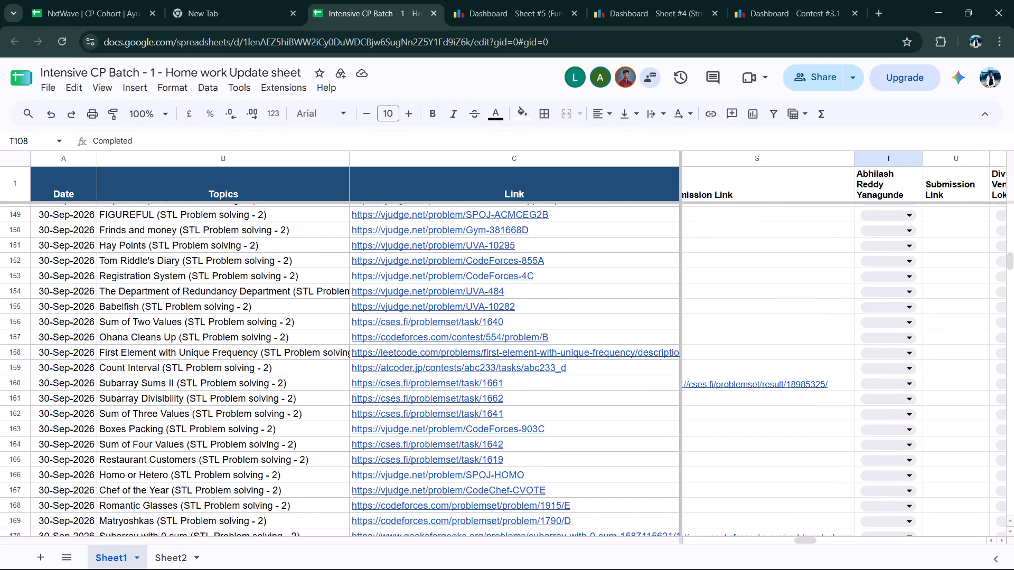
scroll(886, 384, down, 3)
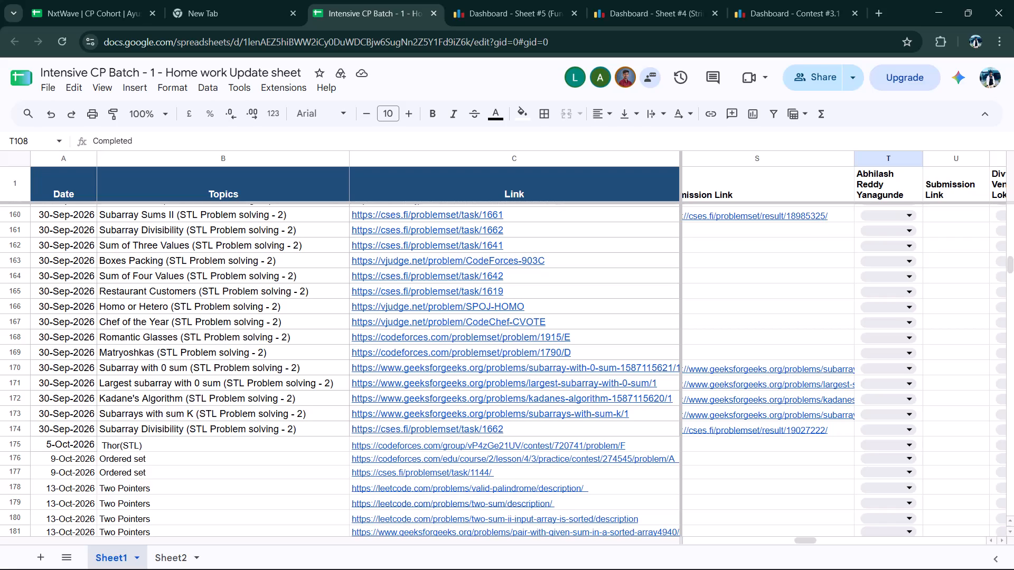
scroll(886, 384, down, 3)
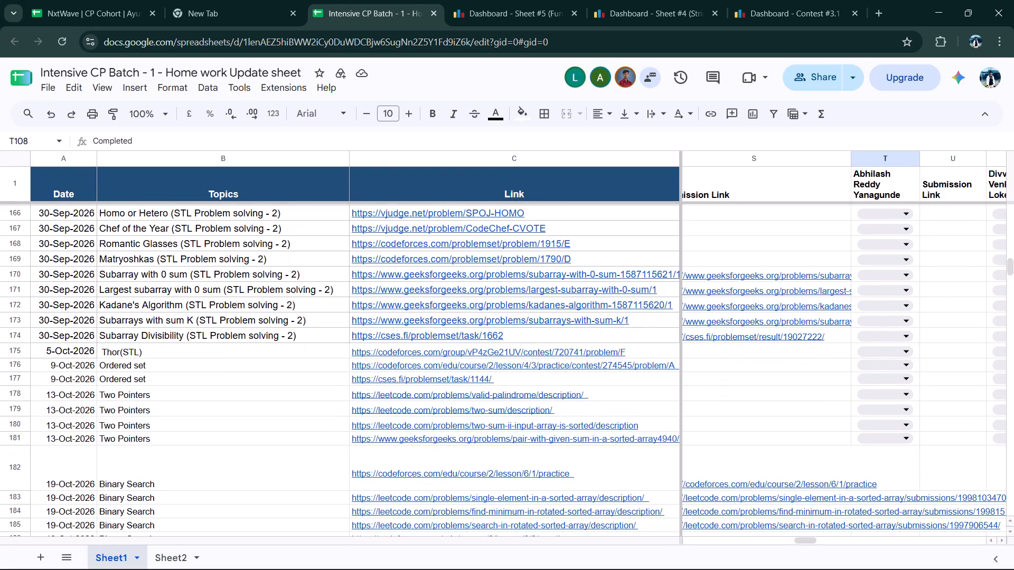
scroll(886, 384, down, 2)
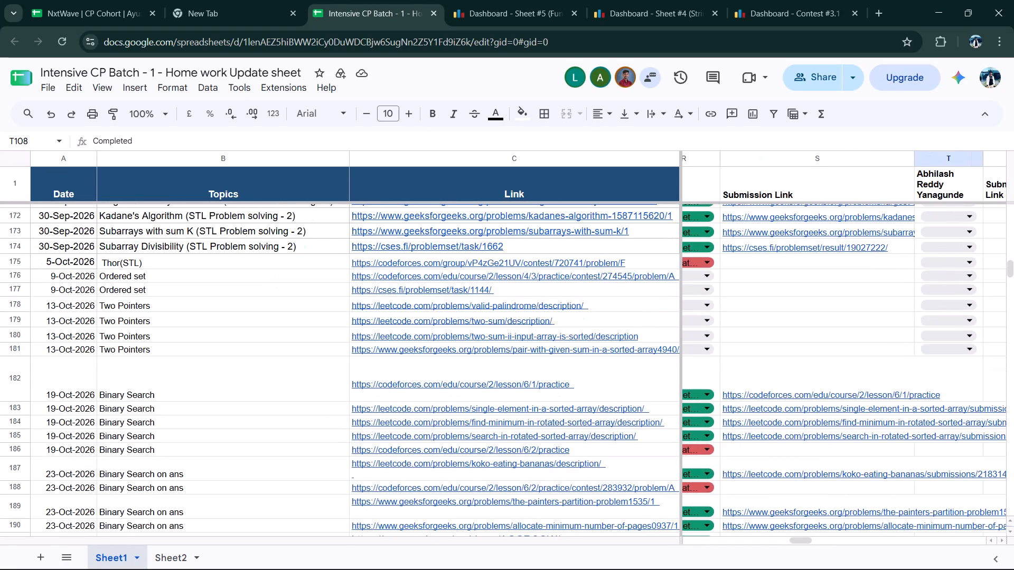
scroll(886, 384, down, 2)
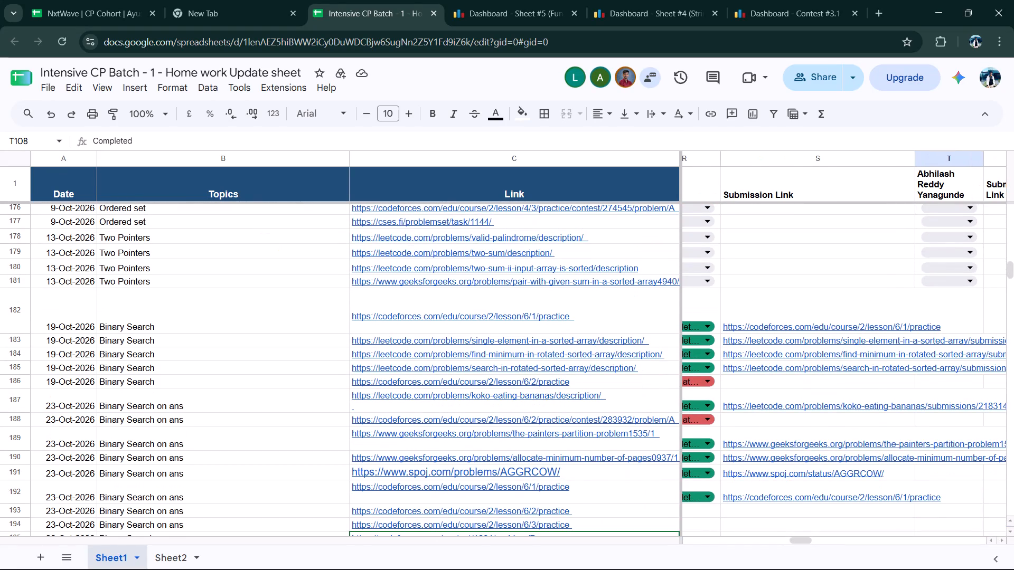
Review the homework sheet from the last Binary Search on ans rows up to row 2 for problems lacking a column T status.
scroll(886, 384, down, 2)
scroll(886, 384, up, 1)
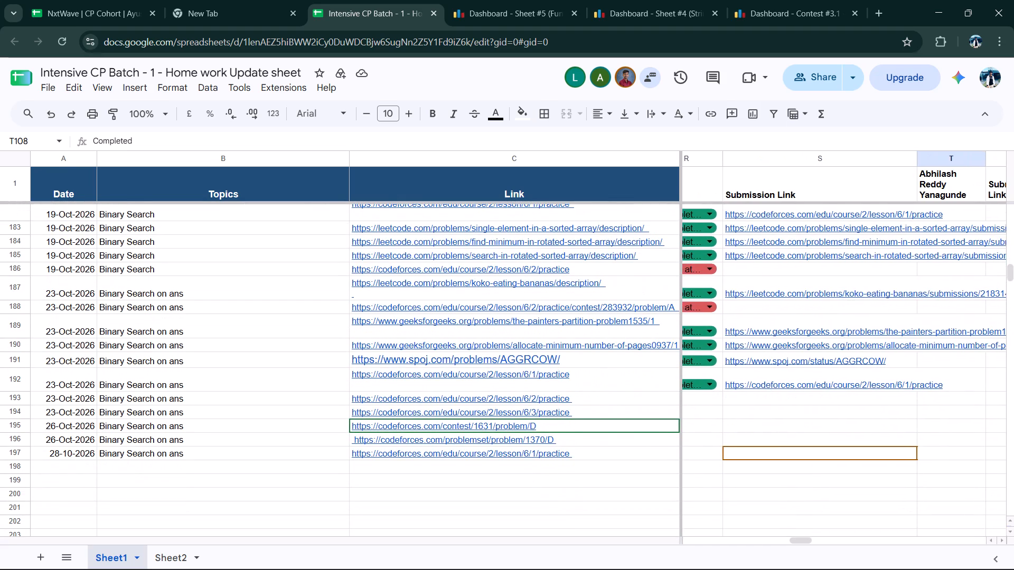
scroll(886, 384, up, 8)
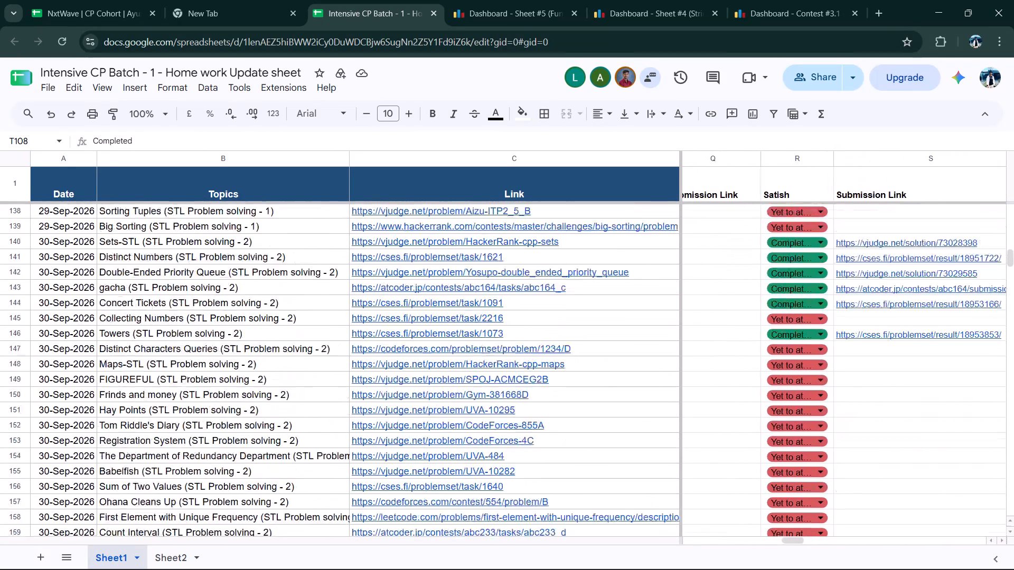
scroll(886, 384, up, 1)
scroll(886, 384, left, 1)
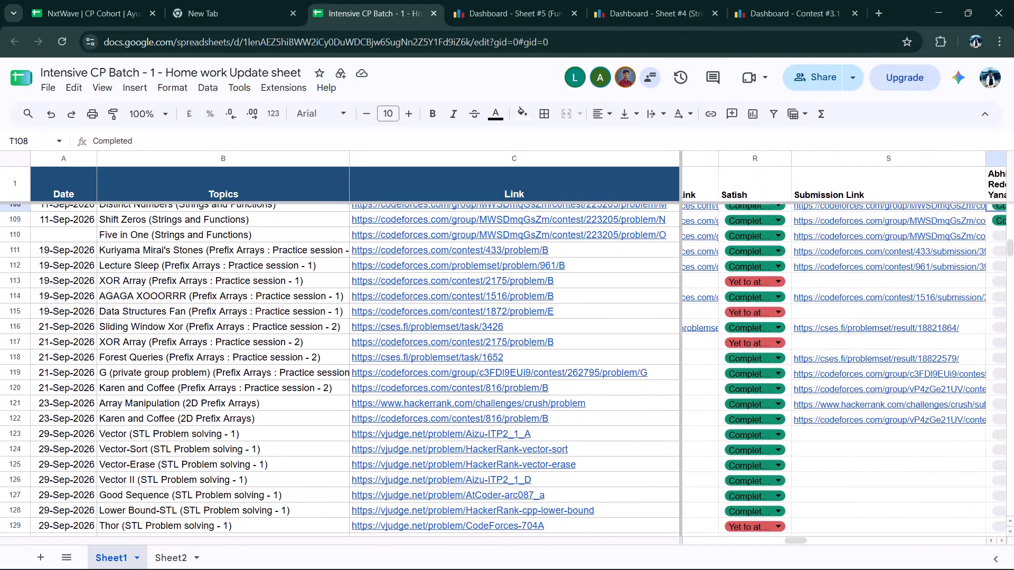
scroll(886, 384, left, 1)
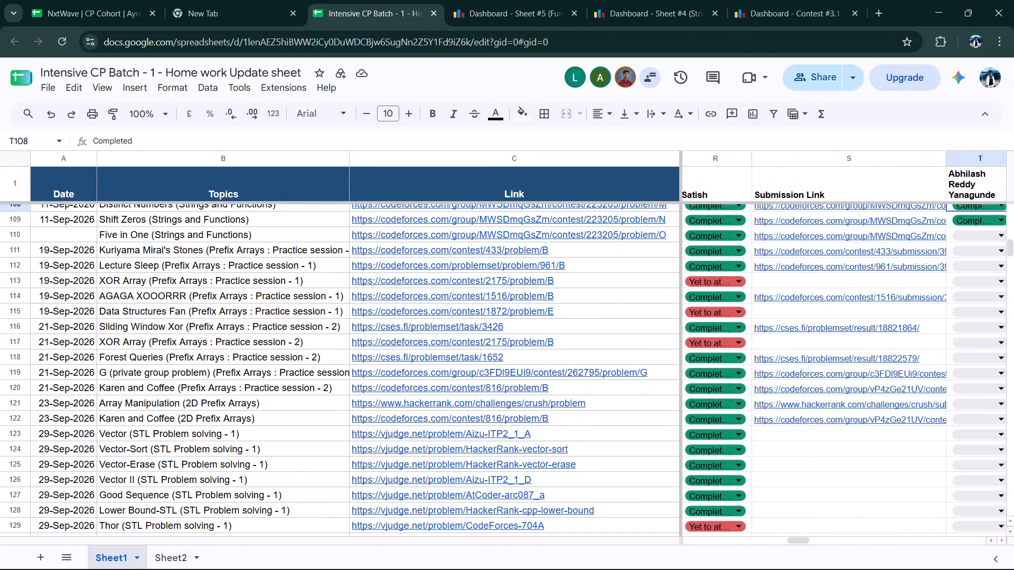
scroll(886, 384, up, 2)
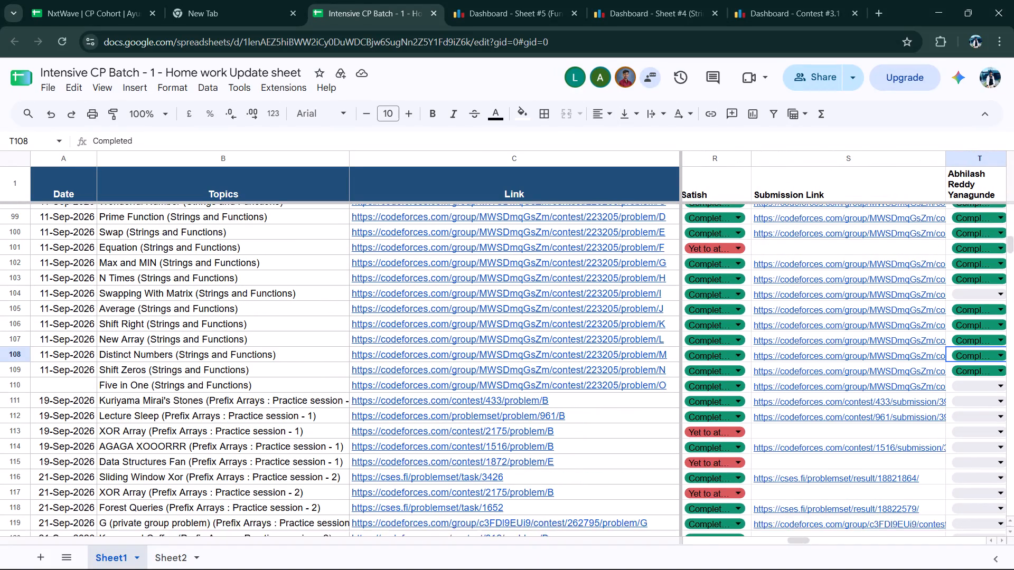
scroll(886, 384, up, 2)
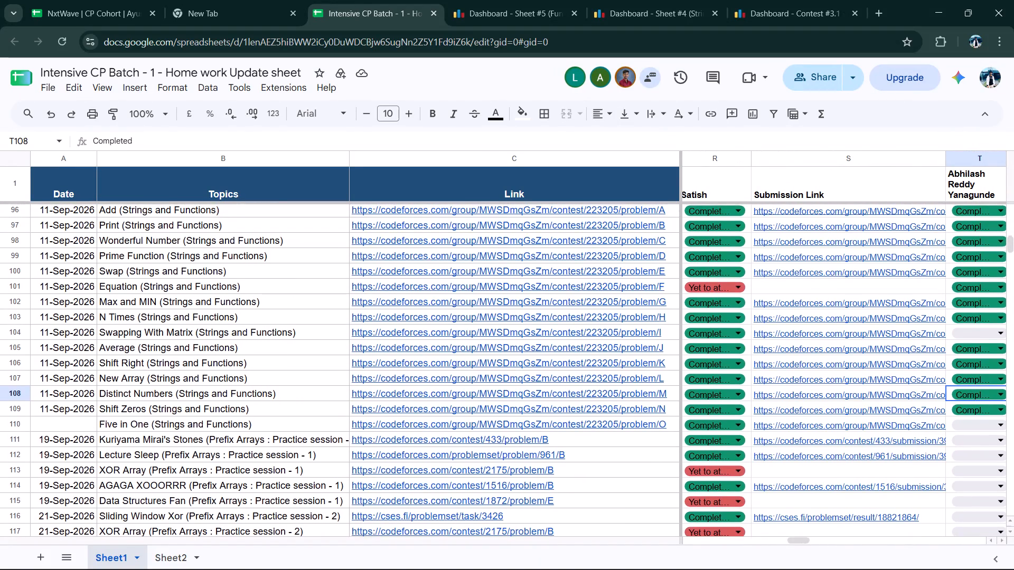
scroll(886, 384, up, 1)
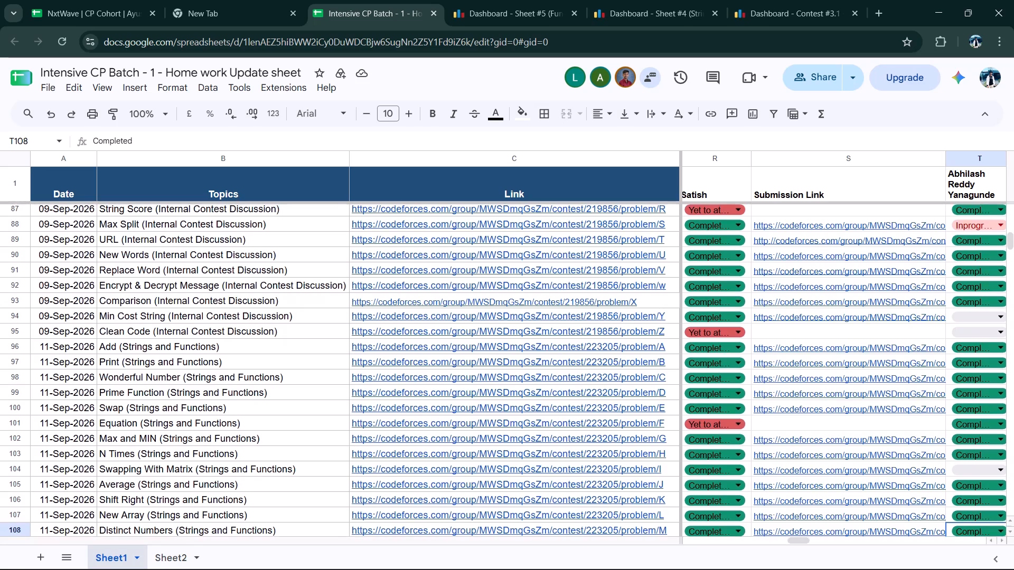
scroll(886, 384, up, 13)
scroll(886, 384, up, 11)
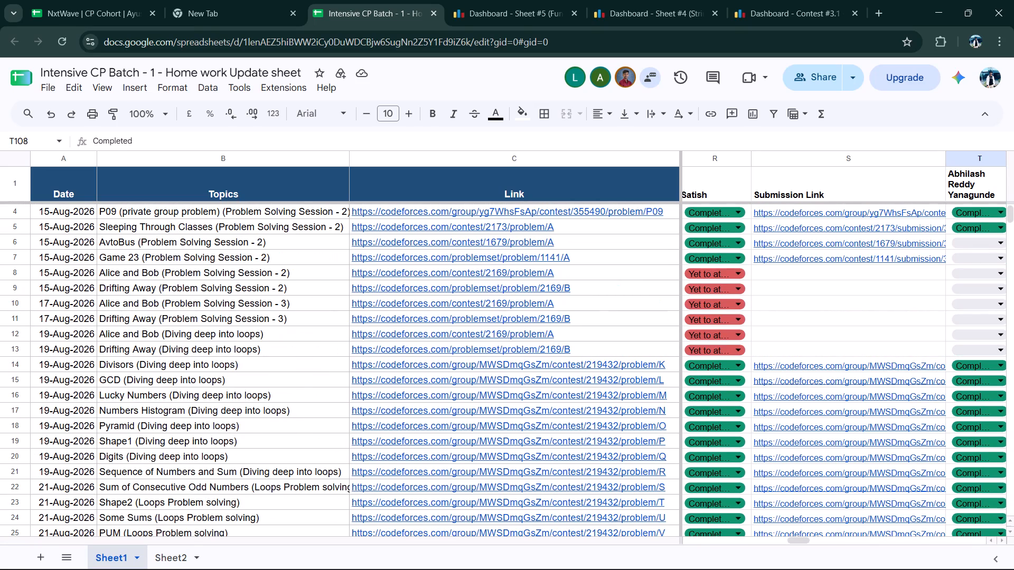
scroll(522, 225, up, 3)
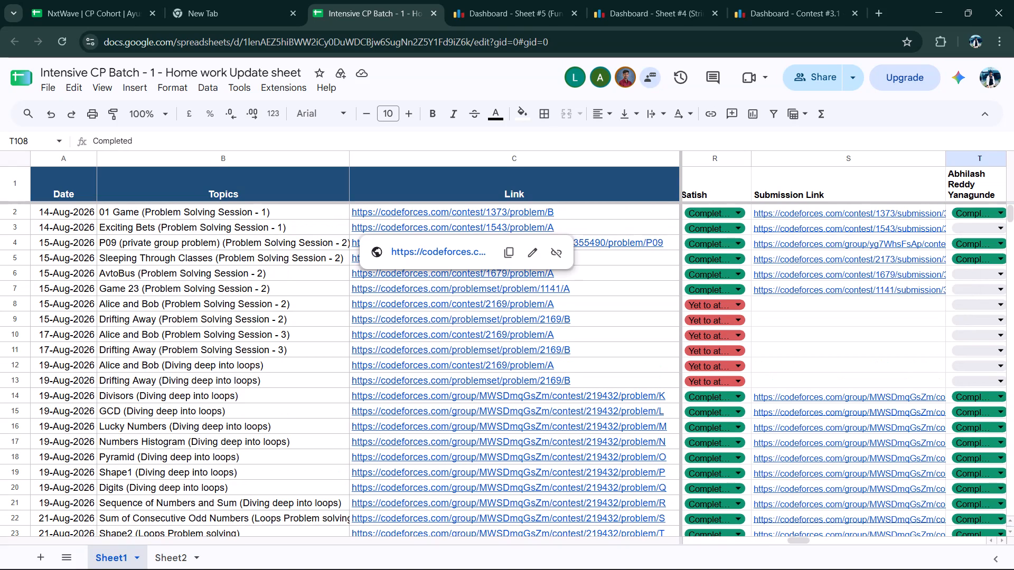
scroll(522, 225, up, 2)
Open the Codeforces problem linked for Exciting Bets in row 3.
click(546, 225)
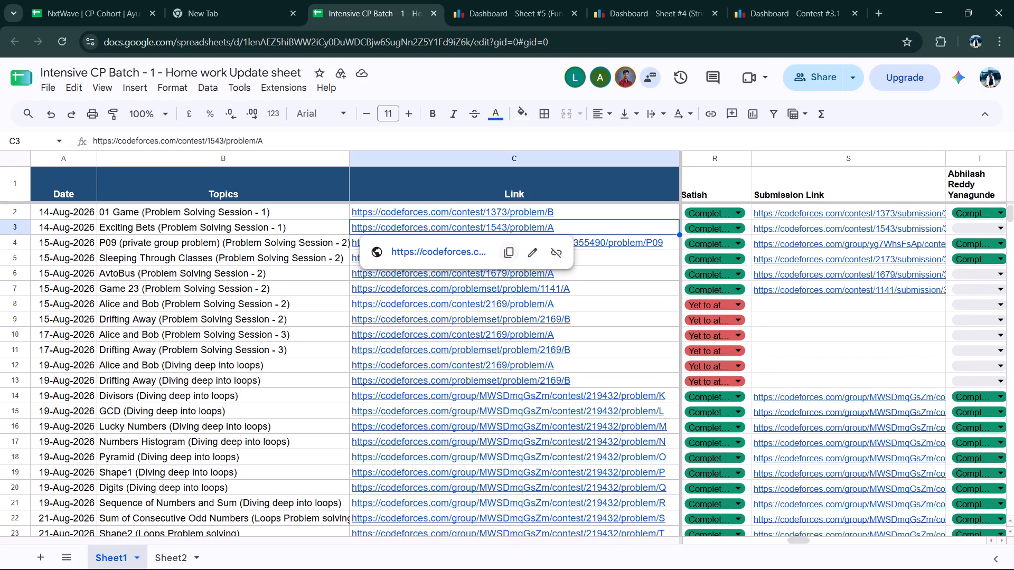
click(502, 228)
click(455, 254)
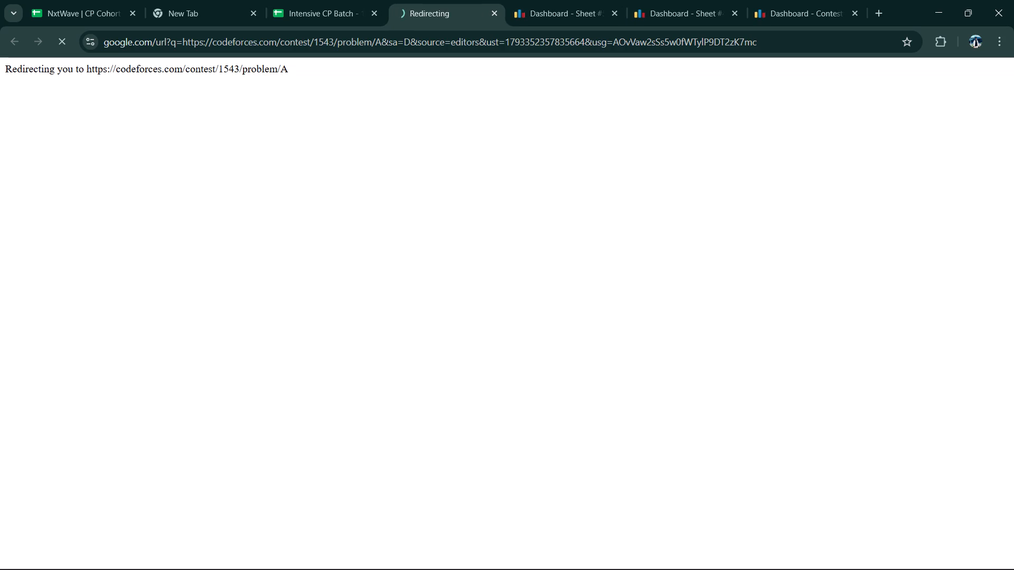
Close the three Codeforces dashboard tabs for Sheet #5, Sheet #4 and Contest #3.1.
triple_click(613, 11)
triple_click(613, 11)
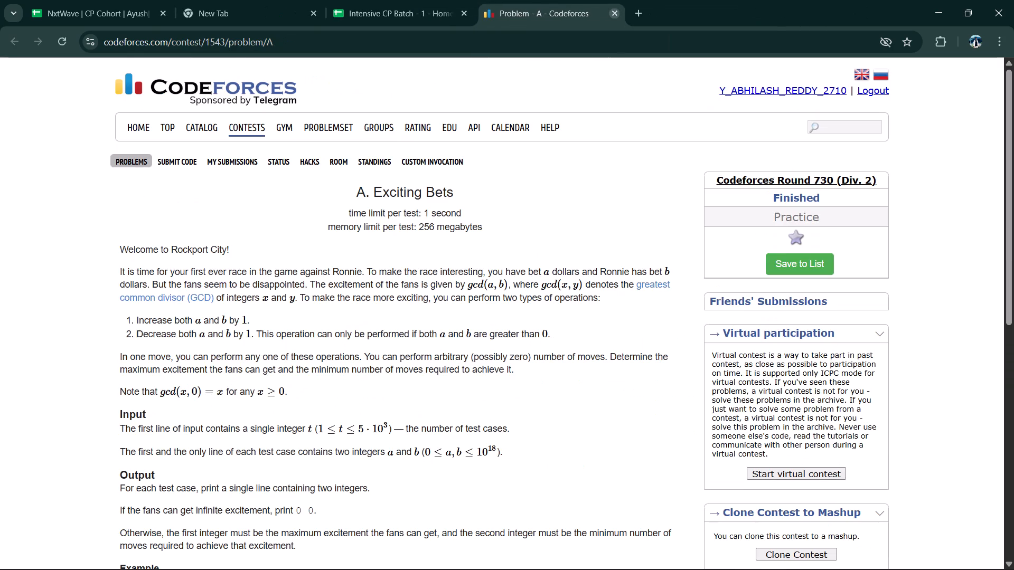
From the homework sheet, open the linked problems for AvtoBus in row 6 and Game 23 in row 7, each in its own tab.
click(435, 0)
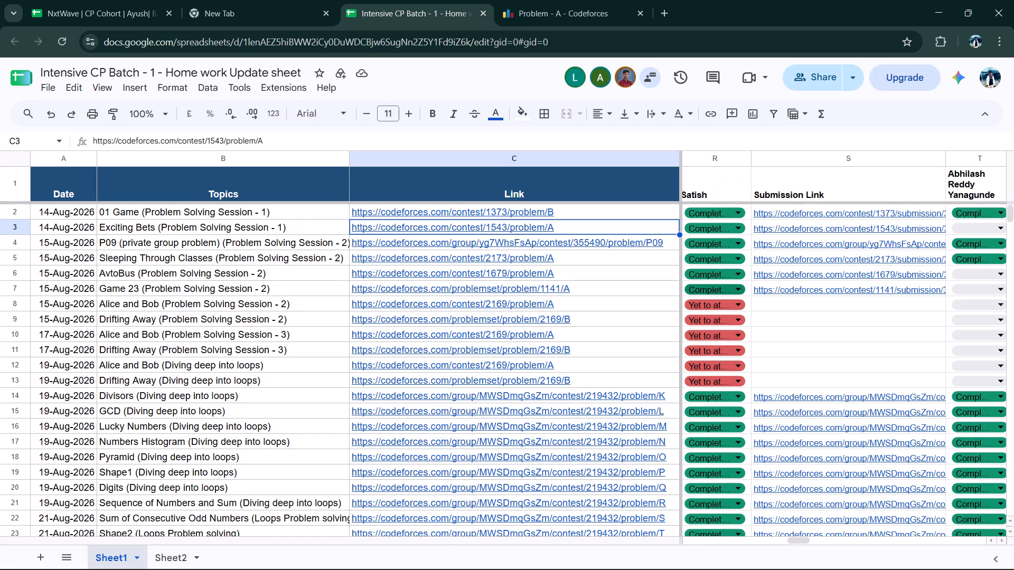
click(540, 274)
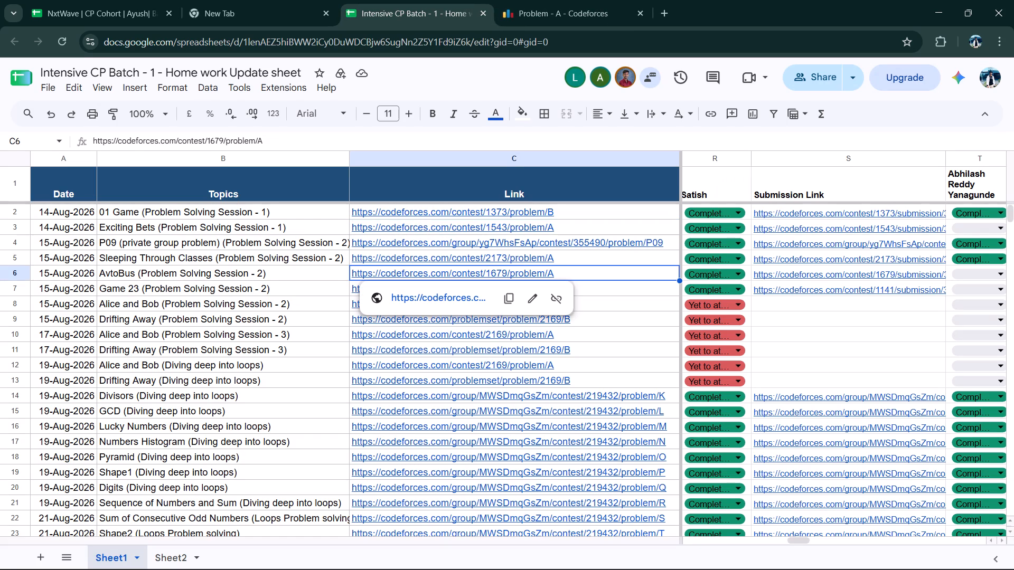
click(512, 273)
click(439, 295)
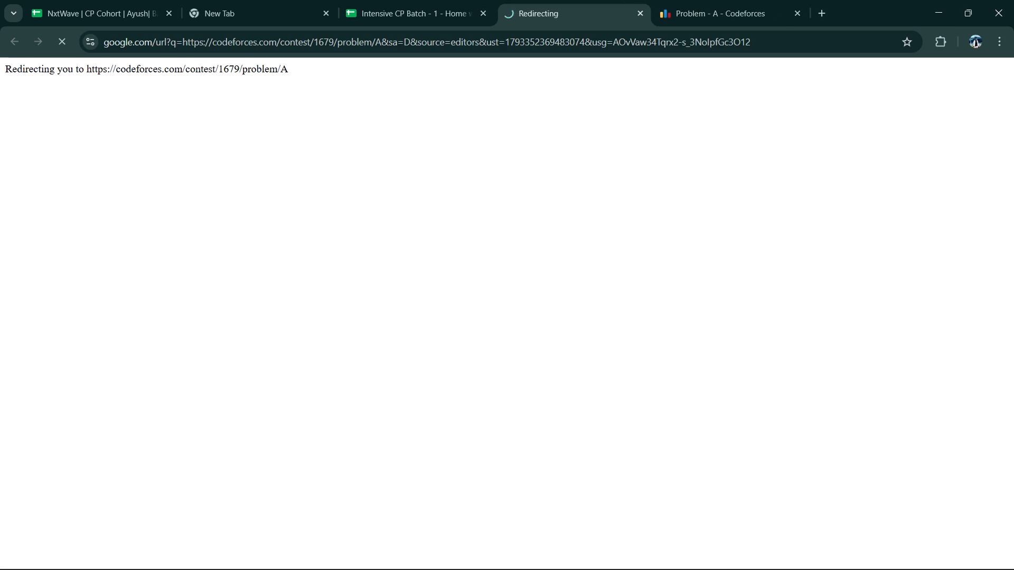
click(407, 0)
click(506, 288)
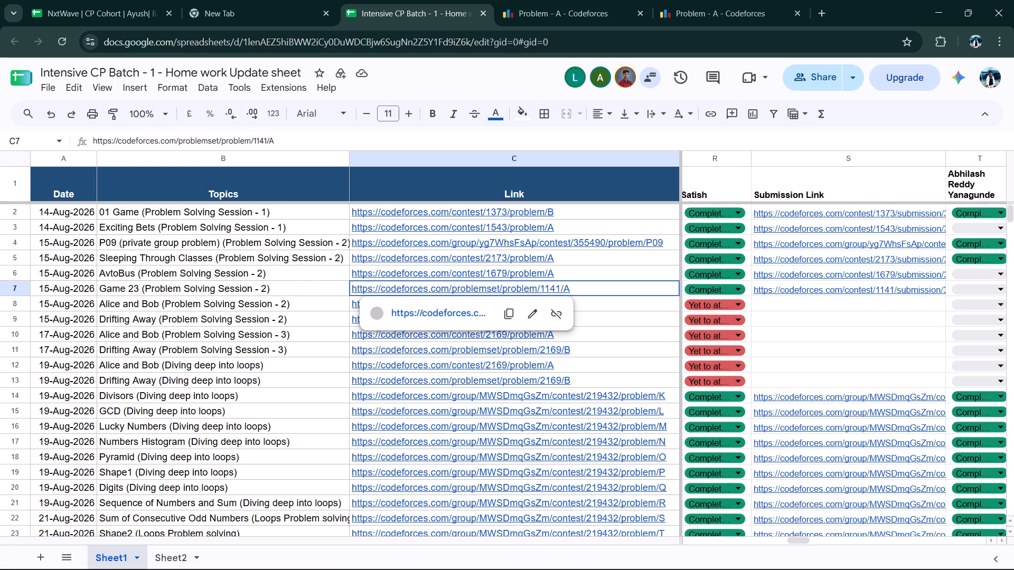
click(471, 311)
click(430, 0)
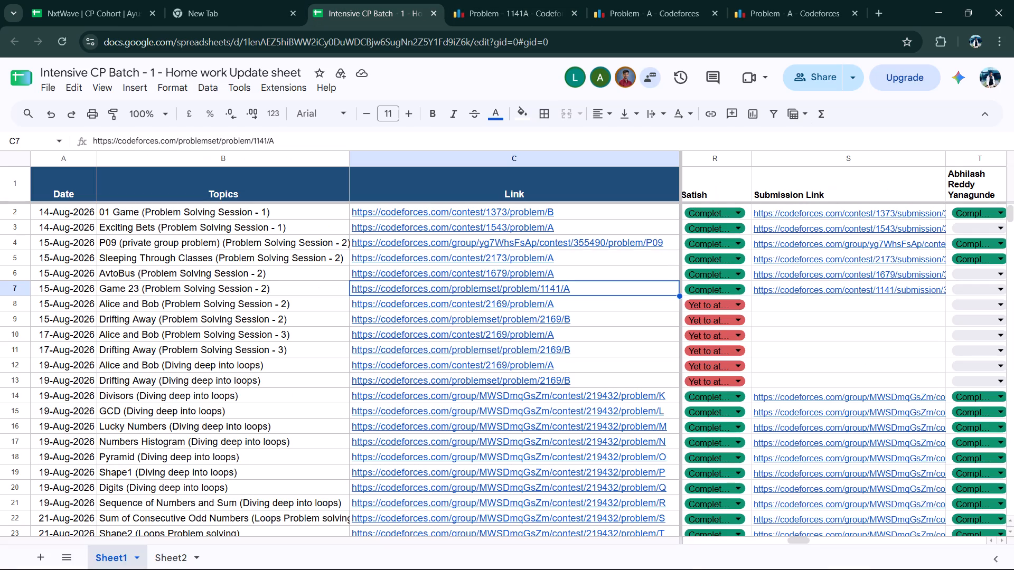
Open the Problem Solving Session - 2 links for Alice and Bob in row 8 and Drifting Away in row 9, returning to the sheet.
click(549, 303)
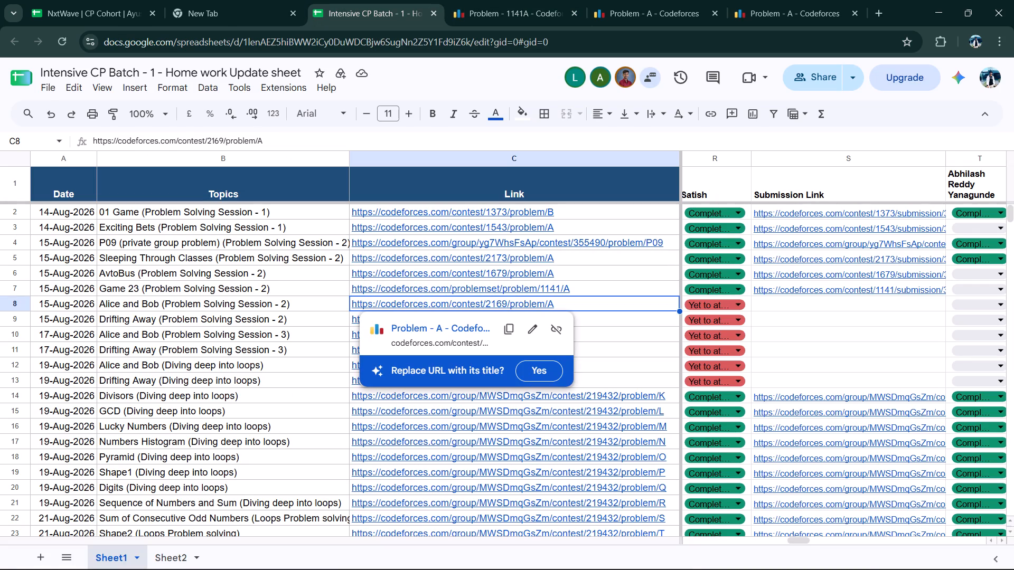
click(465, 327)
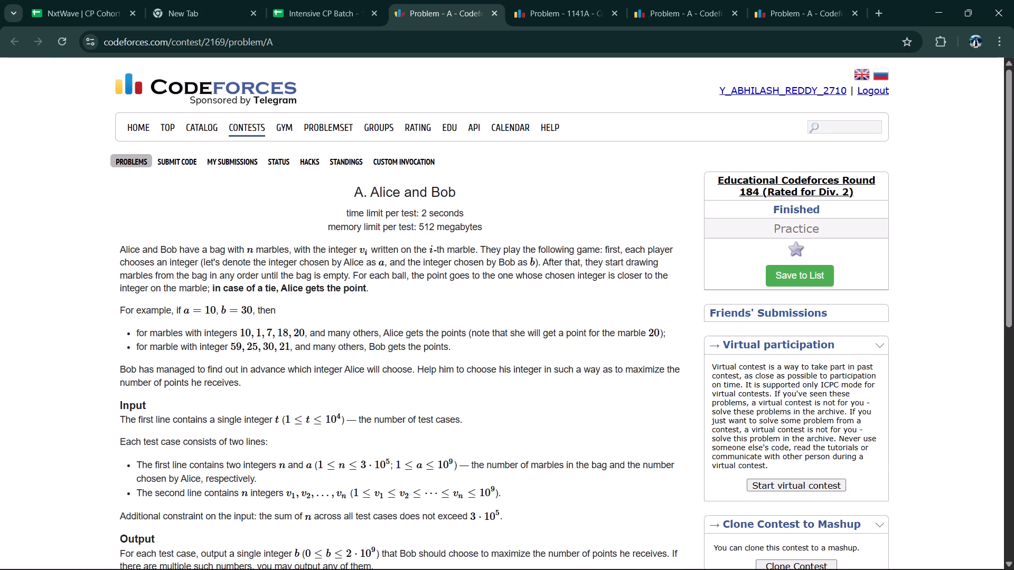
click(363, 0)
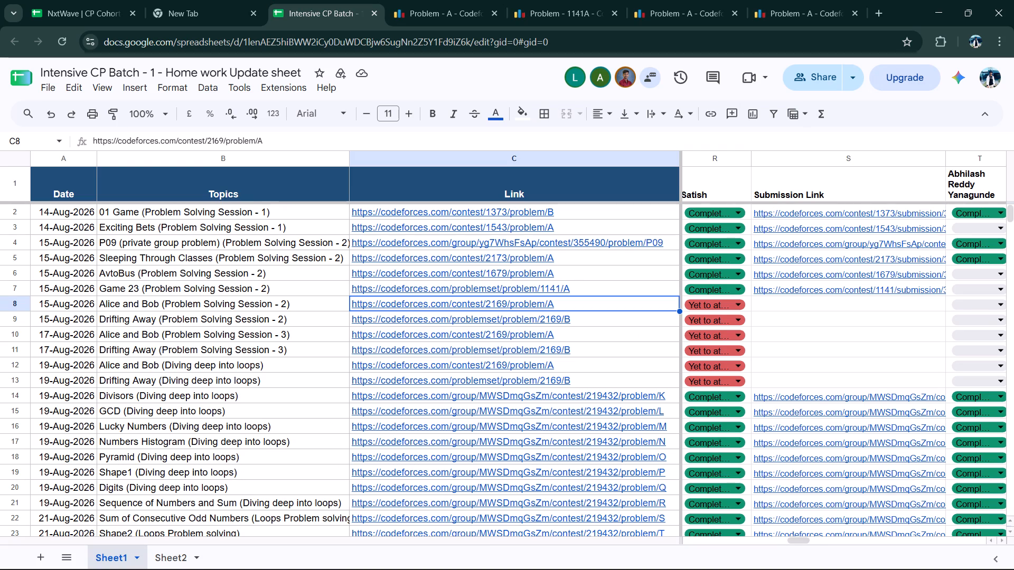
scroll(885, 348, left, 6)
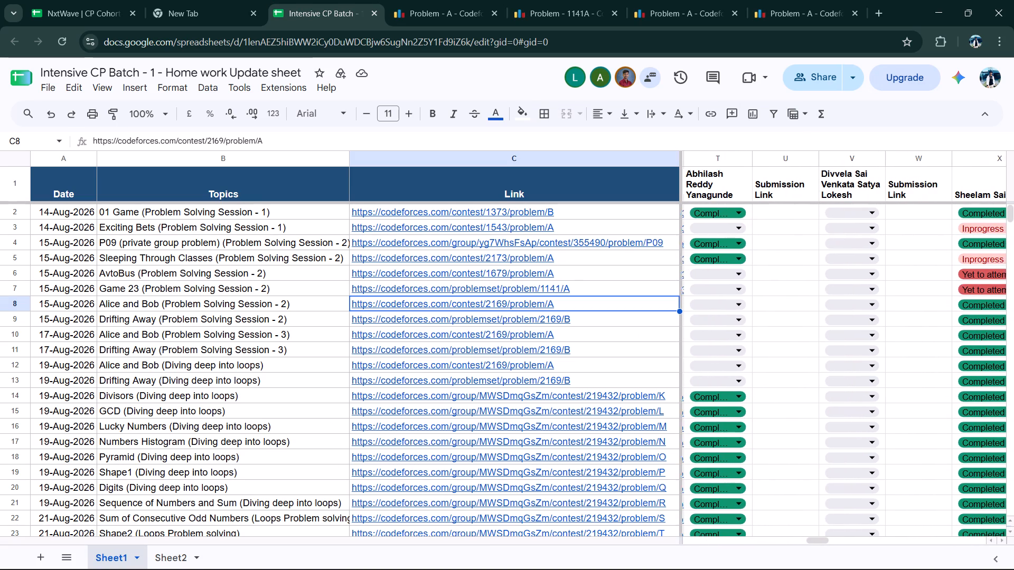
click(544, 317)
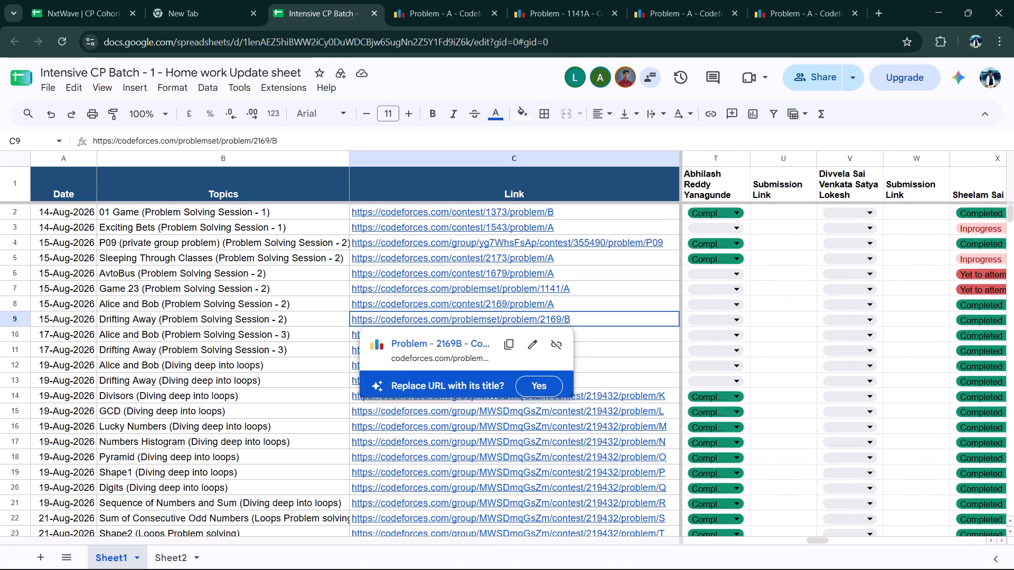
click(458, 340)
click(297, 0)
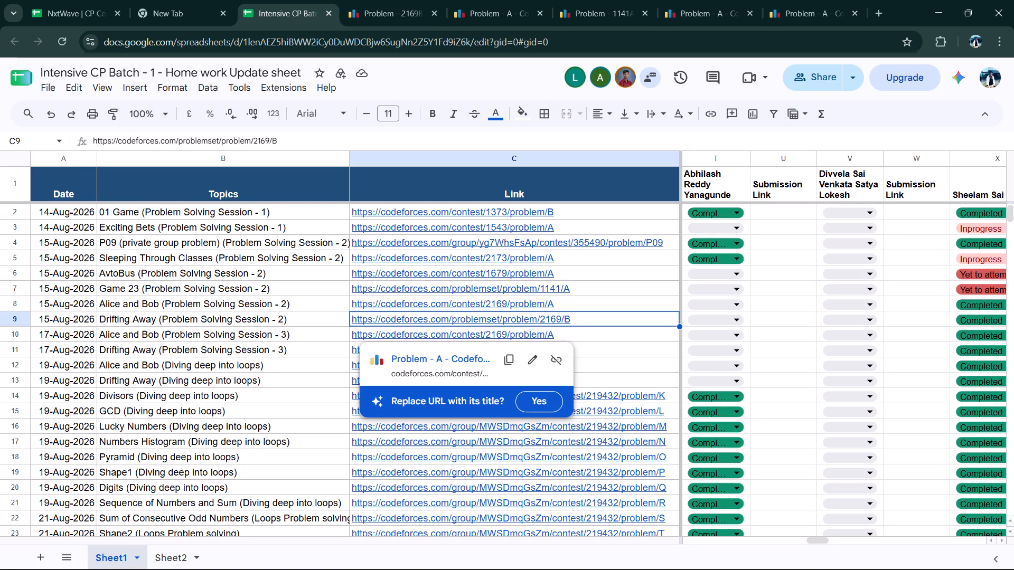
Open the Problem Solving Session - 3 links for Alice and Bob in row 10 and Drifting Away in row 11, returning to the sheet.
click(482, 335)
click(467, 357)
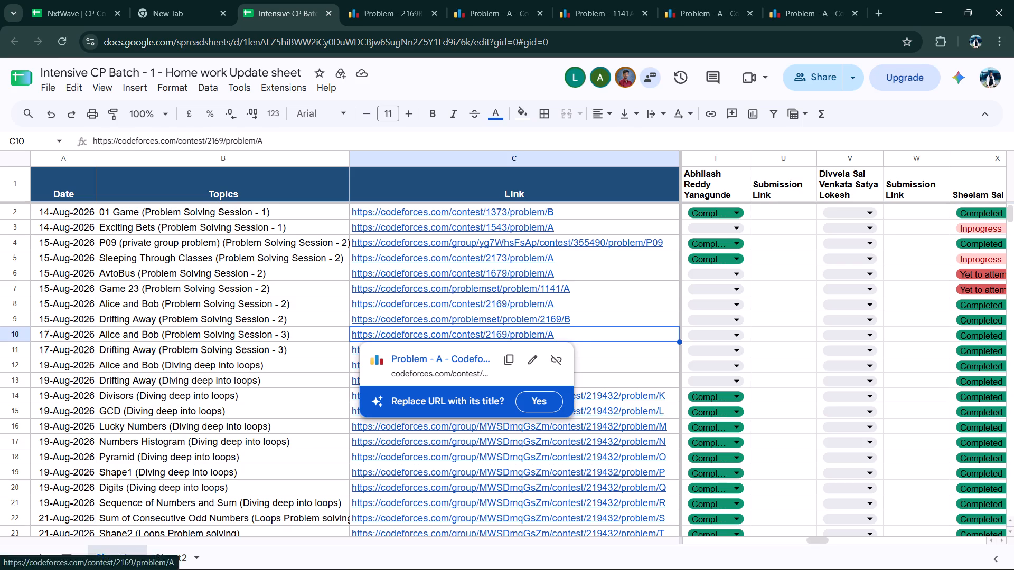
click(228, 0)
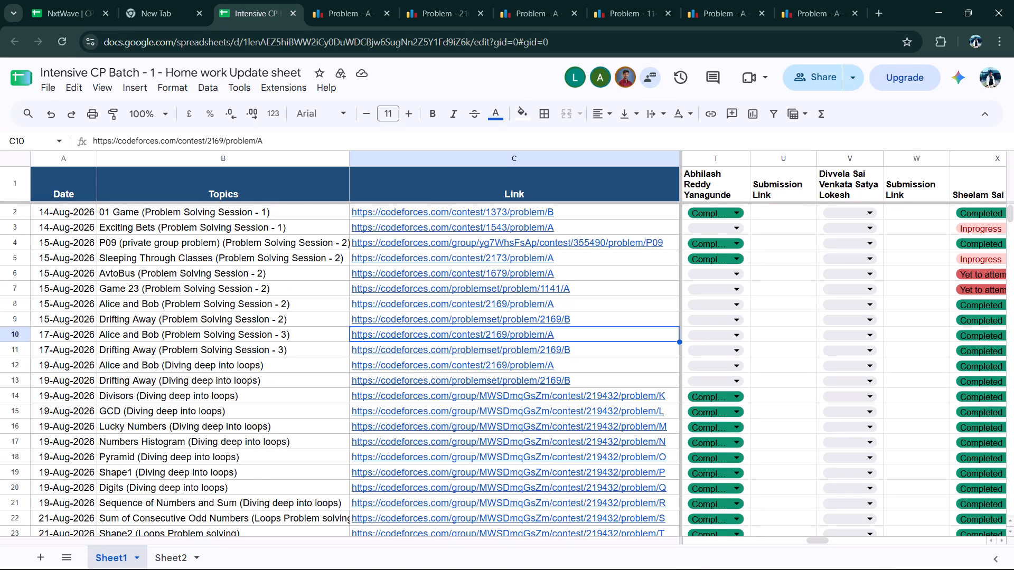
click(549, 349)
click(472, 369)
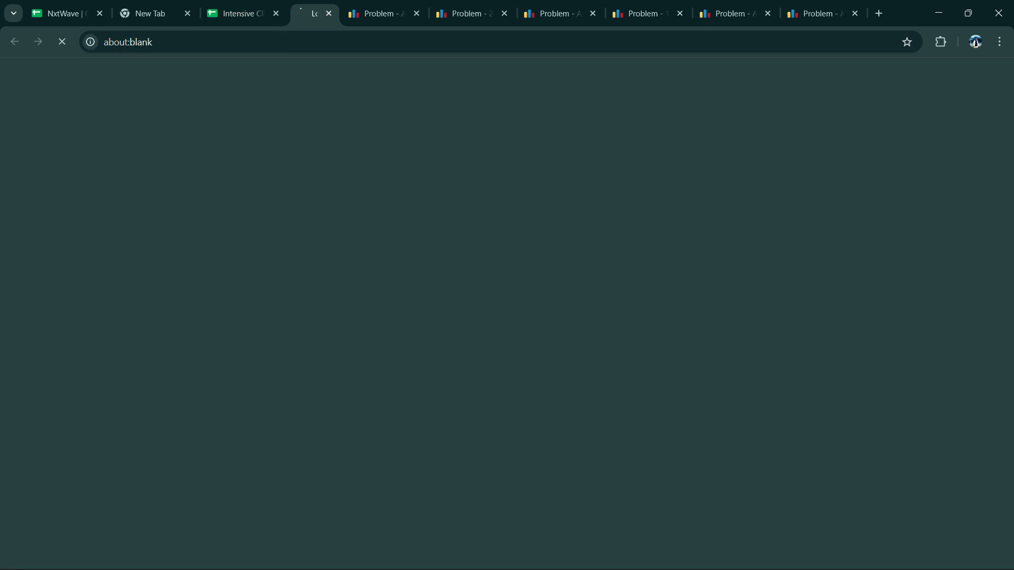
click(230, 0)
click(230, 0)
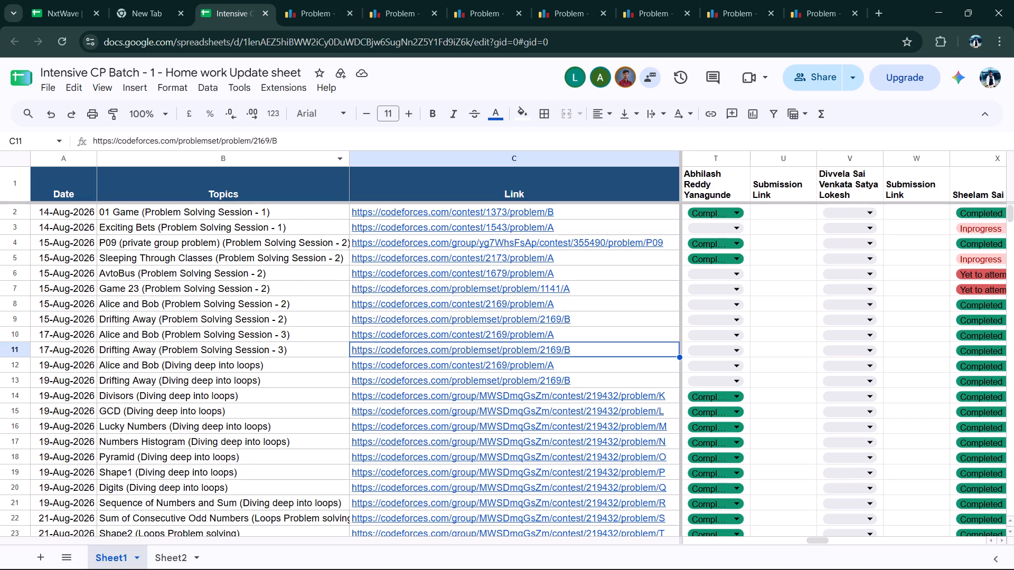
Open the Diving deep into loops links for Alice and Bob in row 12 and Drifting Away in row 13.
click(537, 366)
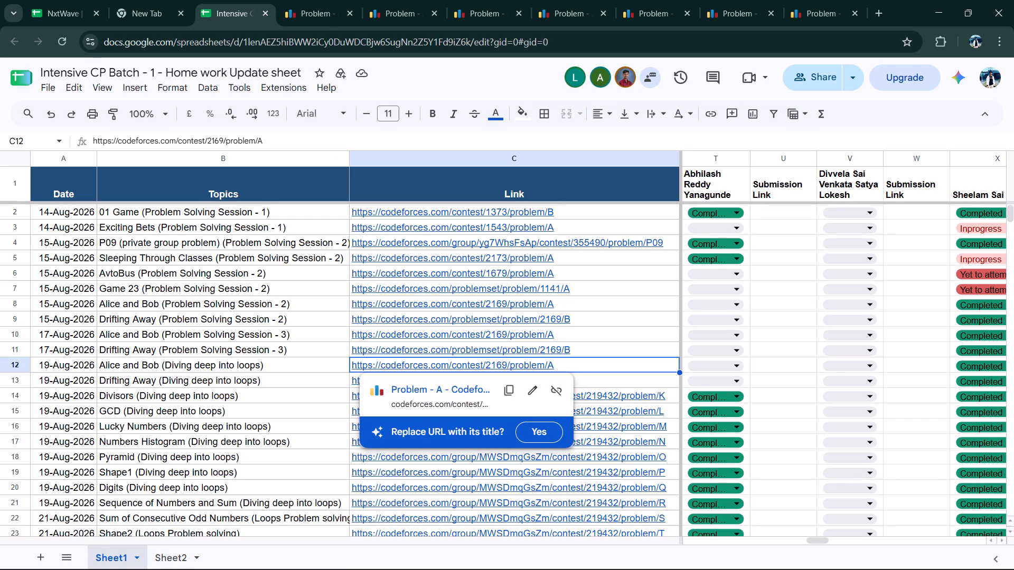
click(464, 388)
drag(464, 388, 221, 0)
click(221, 0)
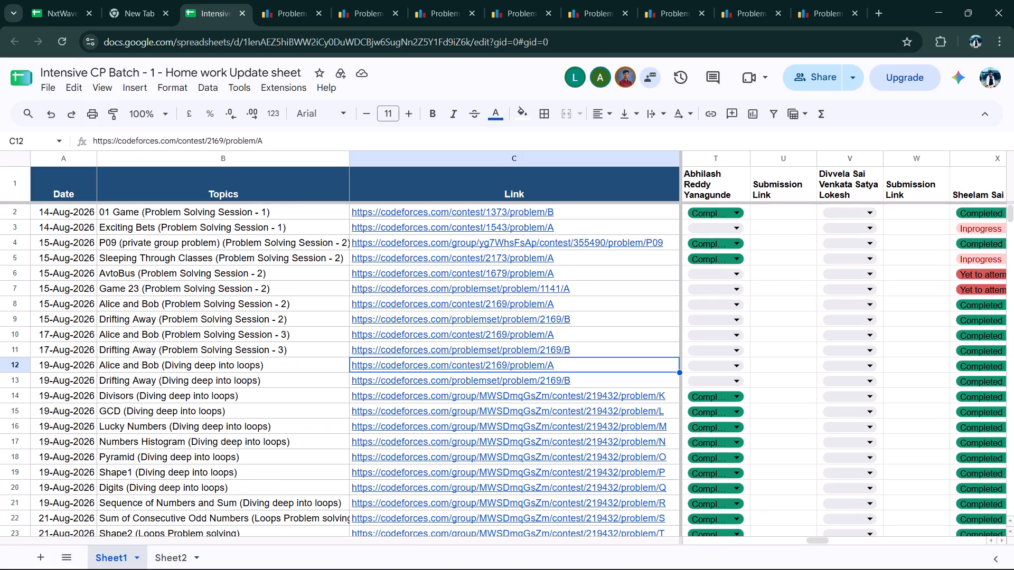
click(557, 382)
click(480, 400)
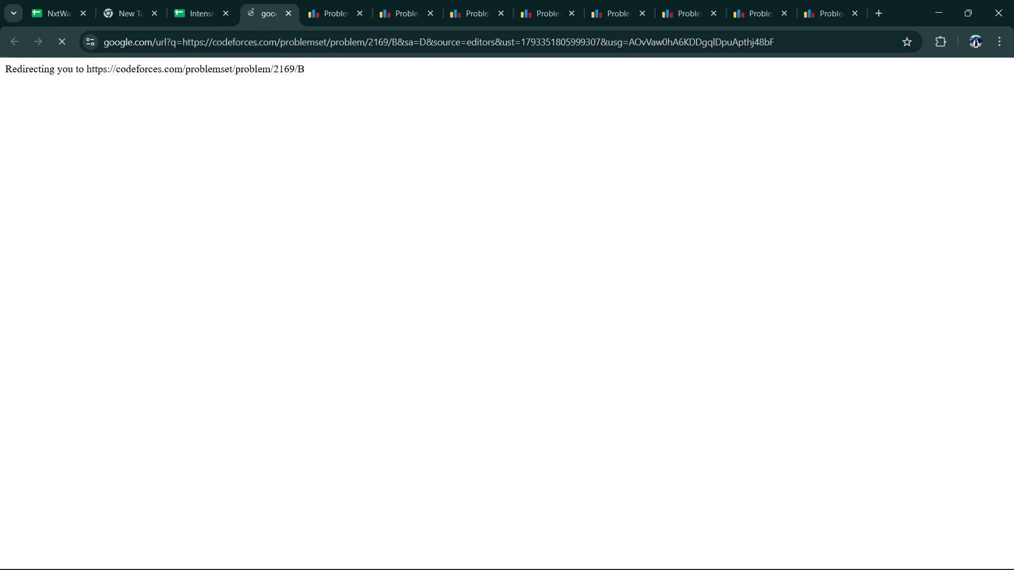
Examine the Drifting Away problem page for its statement and any record of past submissions.
scroll(454, 278, down, 7)
scroll(454, 278, up, 1)
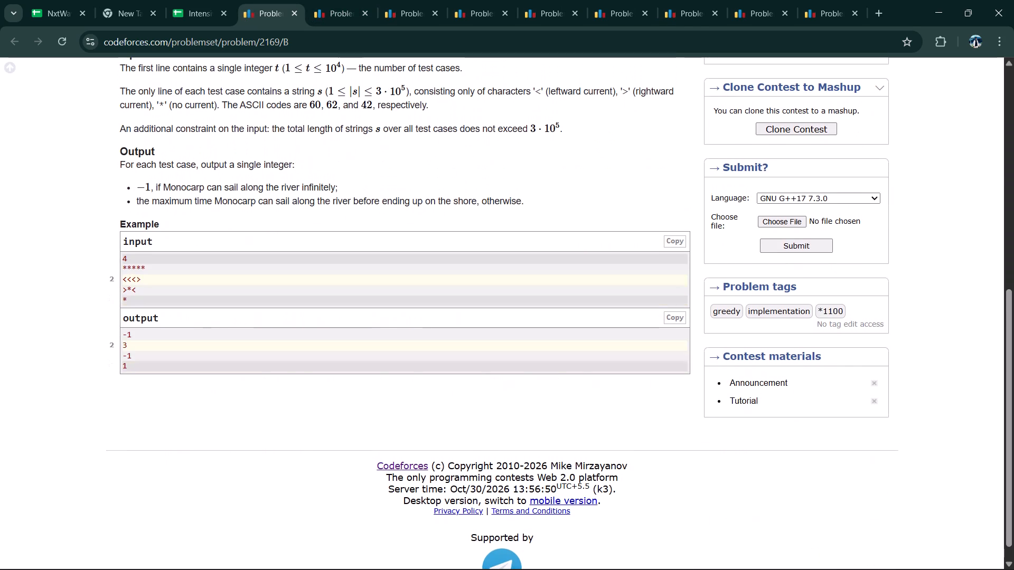
scroll(381, 249, up, 3)
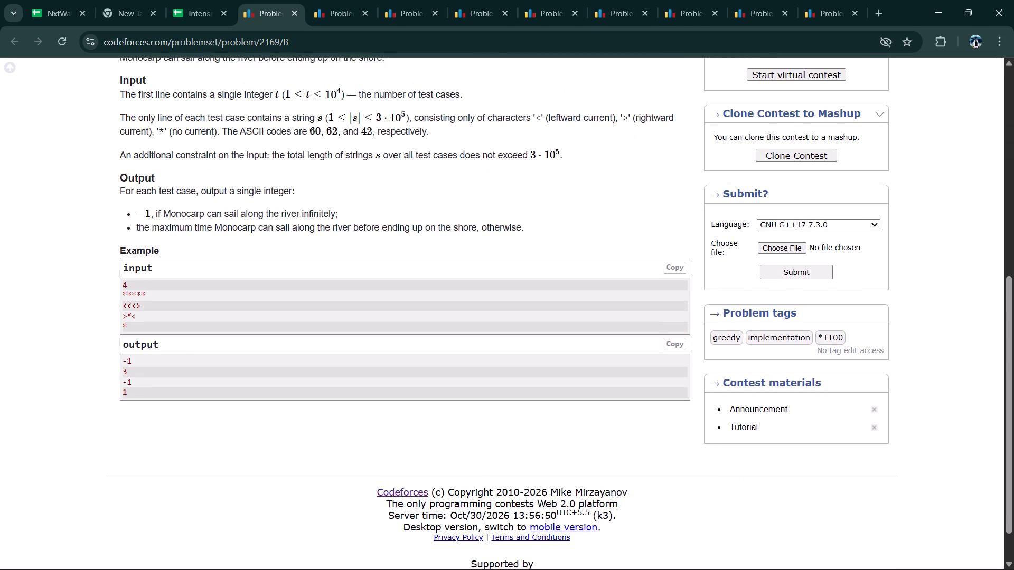
scroll(381, 249, up, 3)
scroll(381, 249, right, 1)
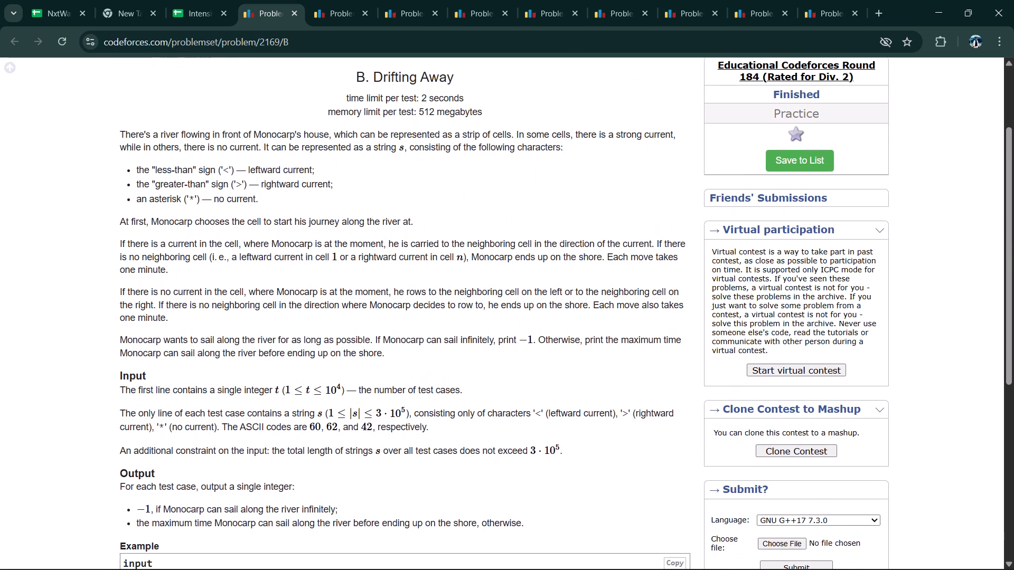
scroll(381, 249, right, 1)
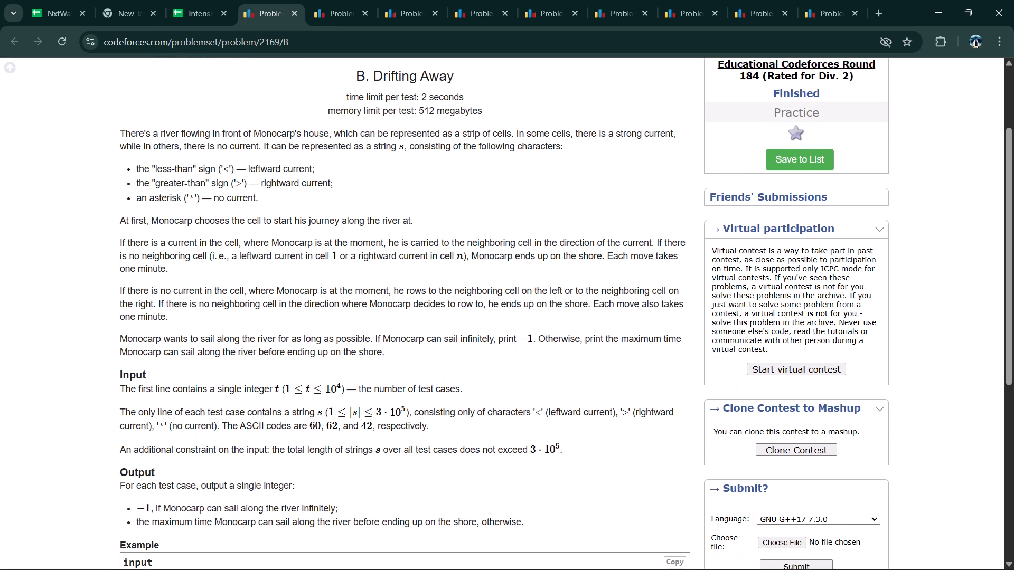